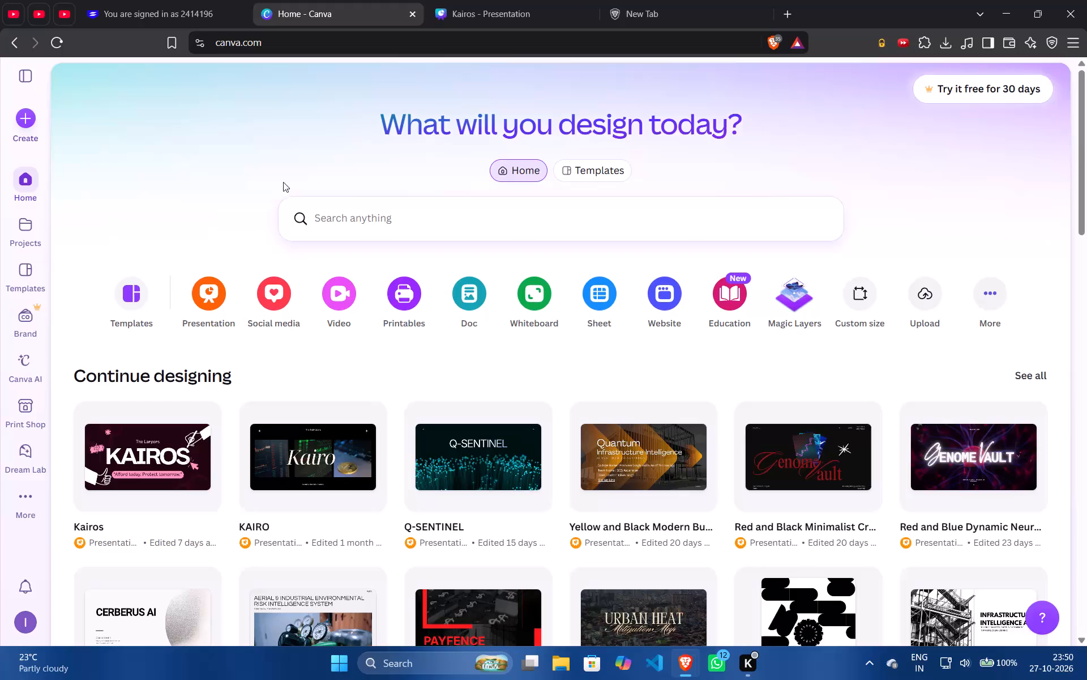
Open Unstop in the new tab and show the hackathon registrations under My Applications.
left_click(709, 0)
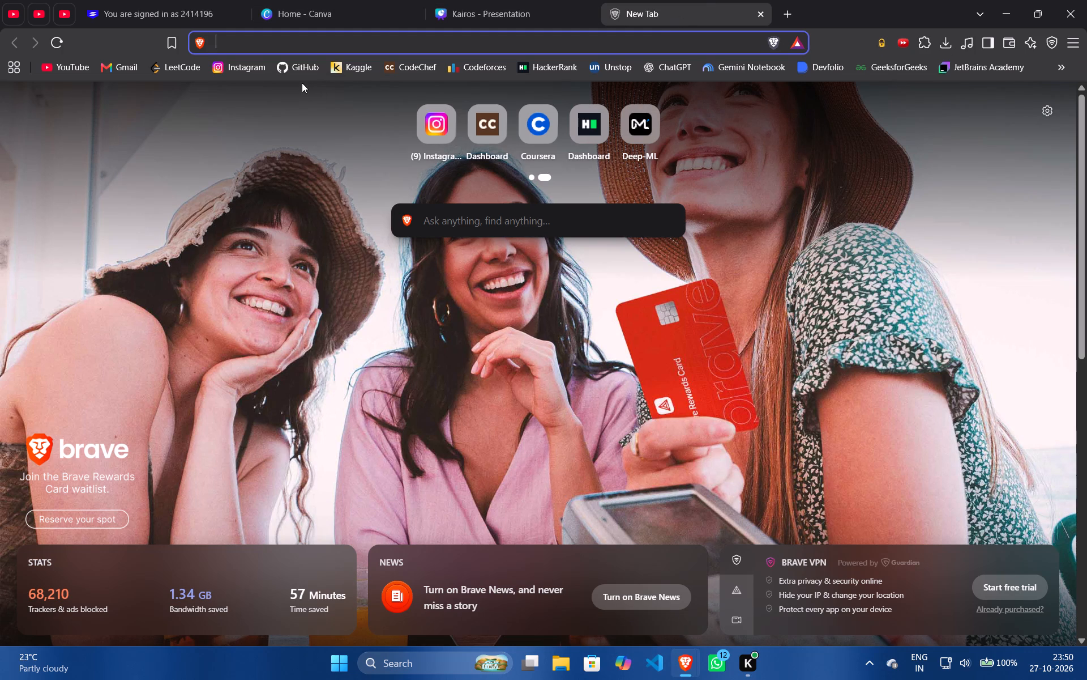
left_click(605, 66)
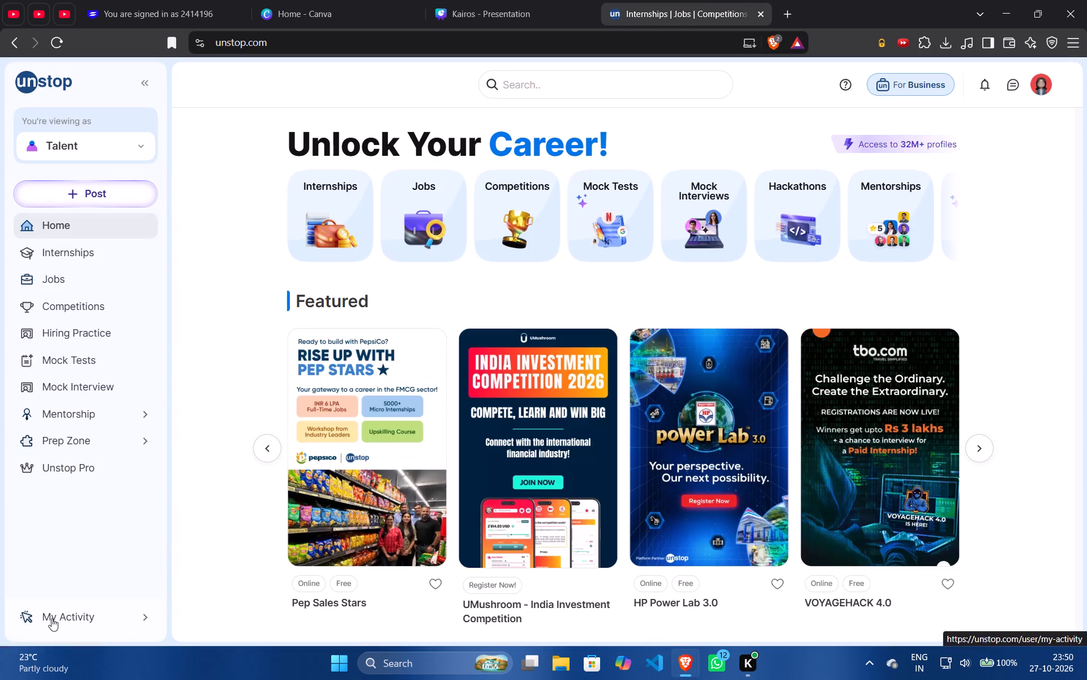
left_click(53, 618)
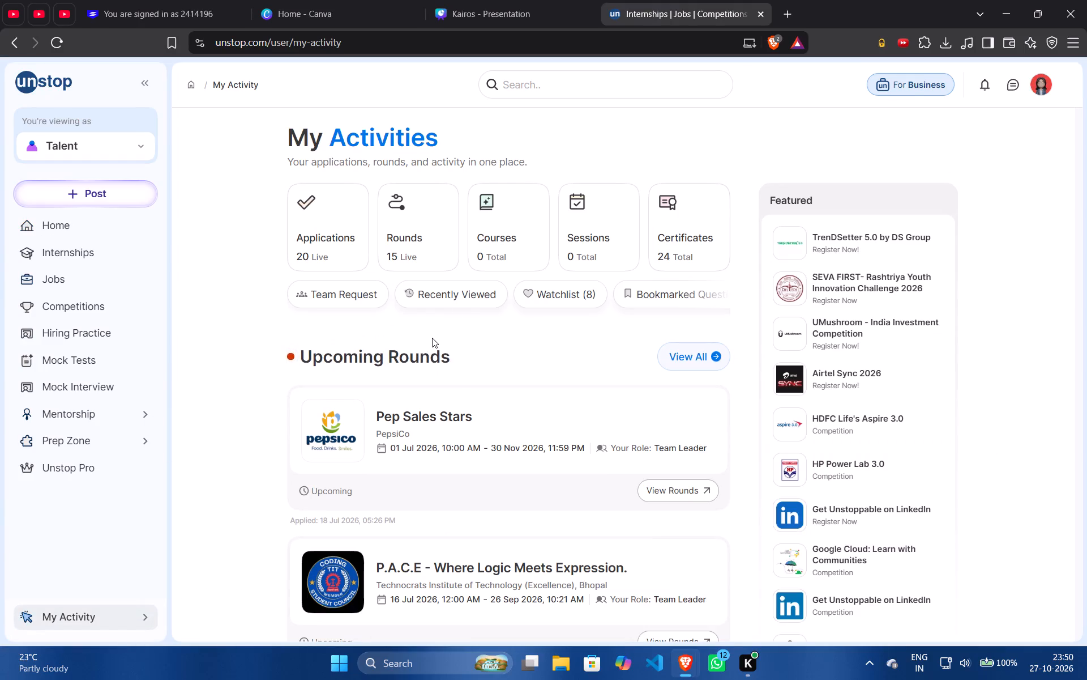
left_click(306, 232)
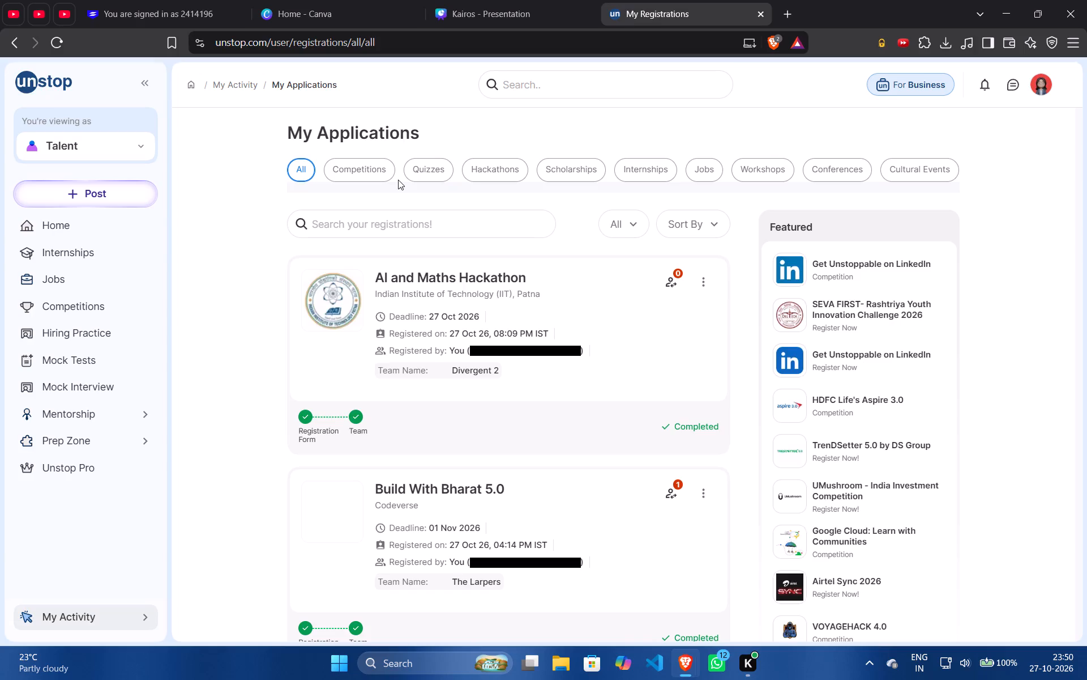
left_click(488, 180)
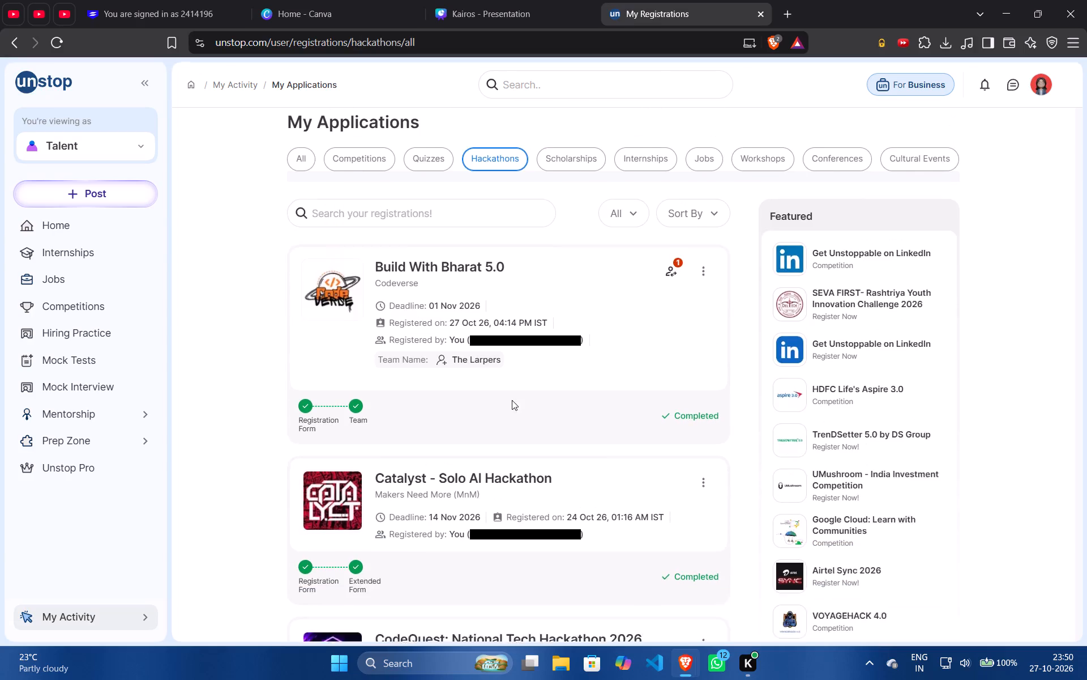
Check the received team requests for Build With Bharat 5.0 and accept the pending request to join The Larpers.
left_click(670, 278)
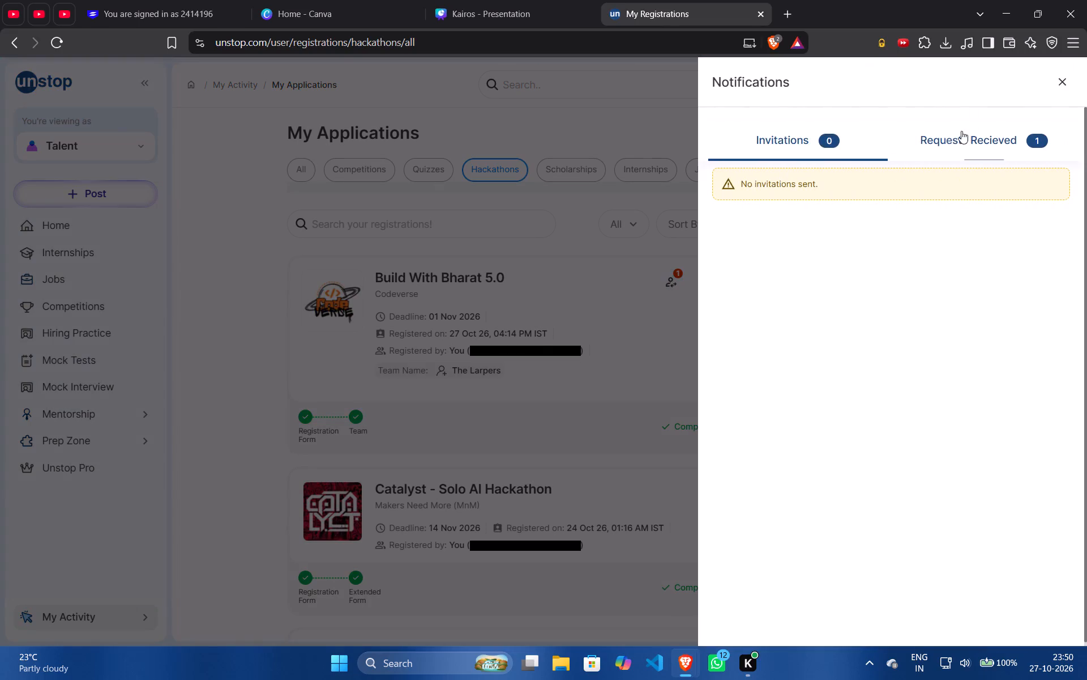
left_click(966, 137)
left_click(1069, 80)
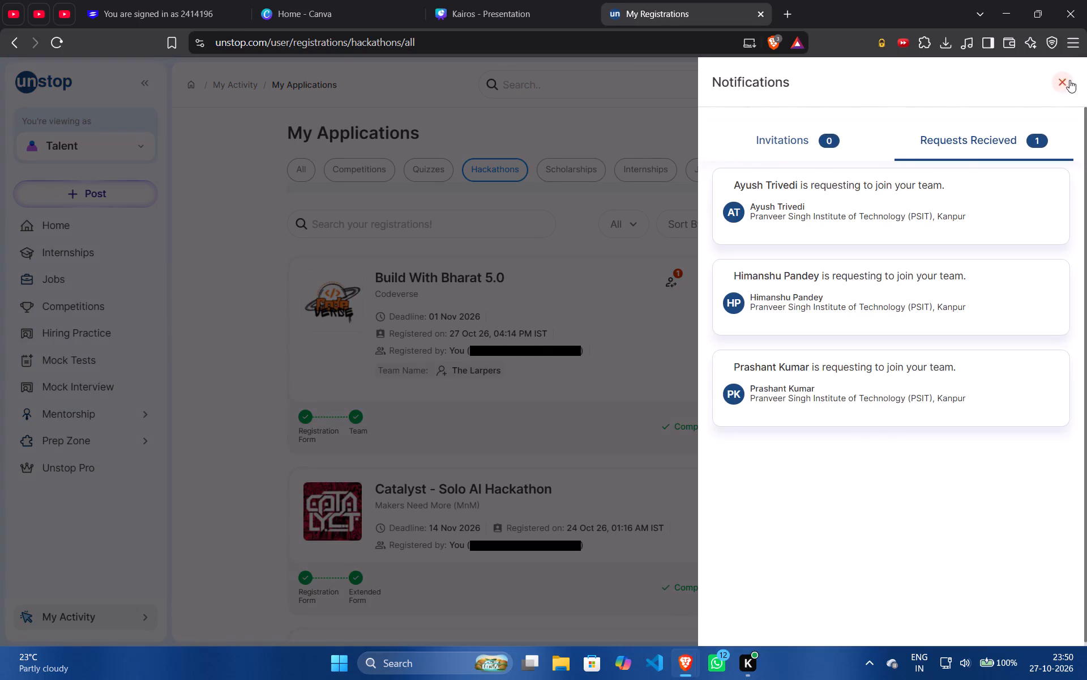
left_click(433, 276)
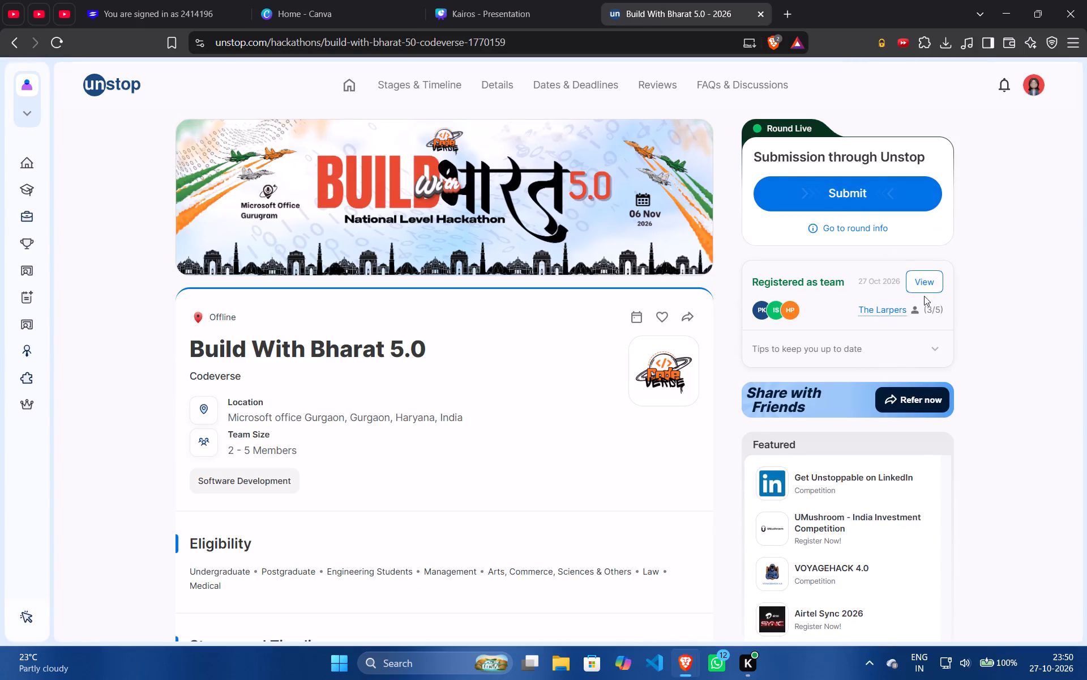
left_click(923, 280)
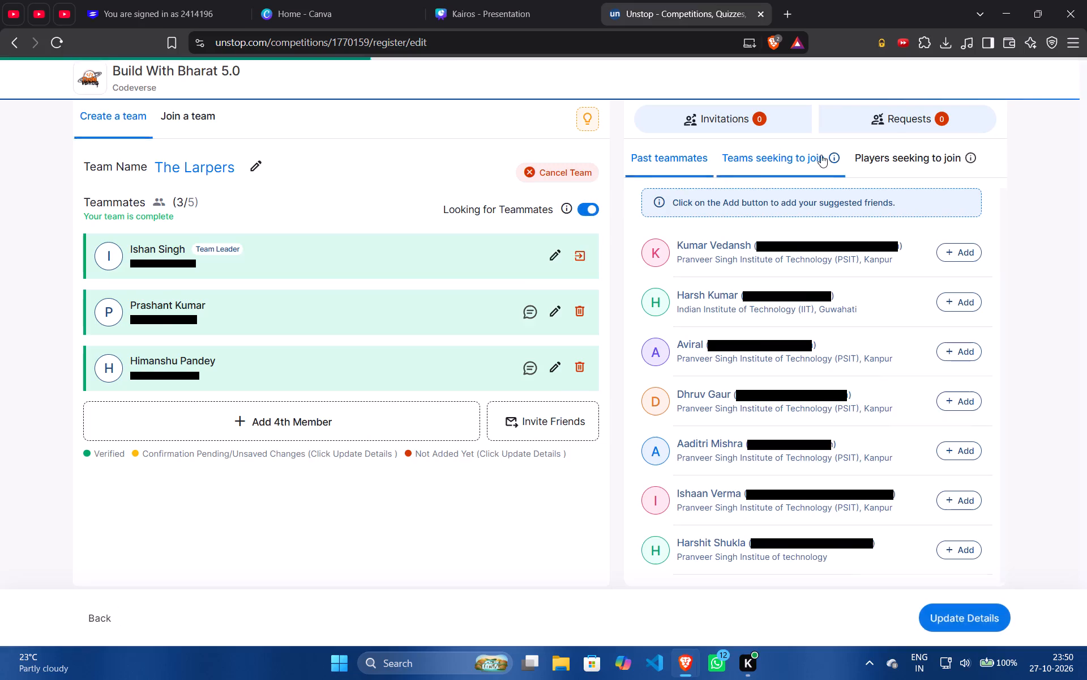
left_click(885, 122)
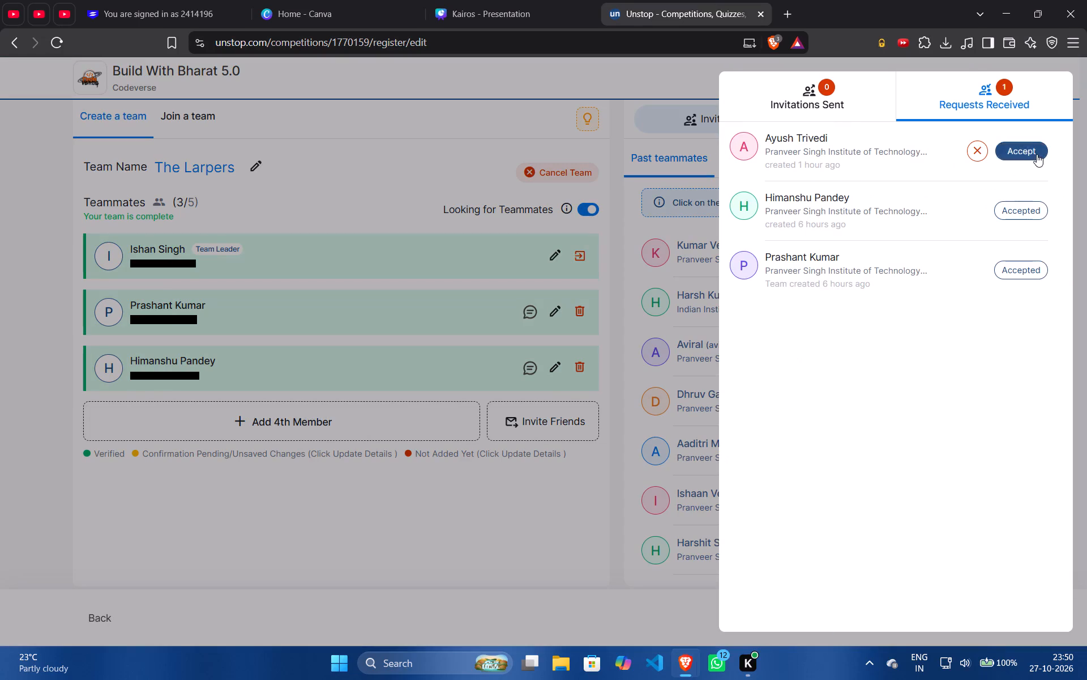
left_click(1037, 154)
left_click(663, 409)
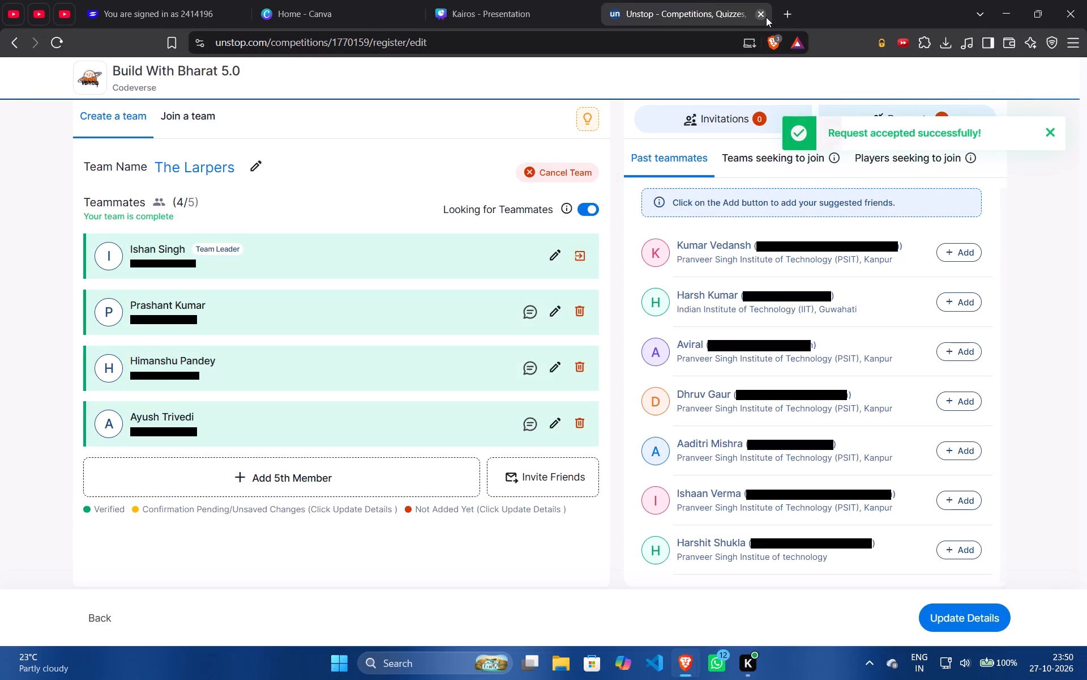
Open CodeQuest: National Tech Hackathon 2026 from the hackathon registrations and read its Idea Submission requirements.
scroll(651, 151, "right", 16)
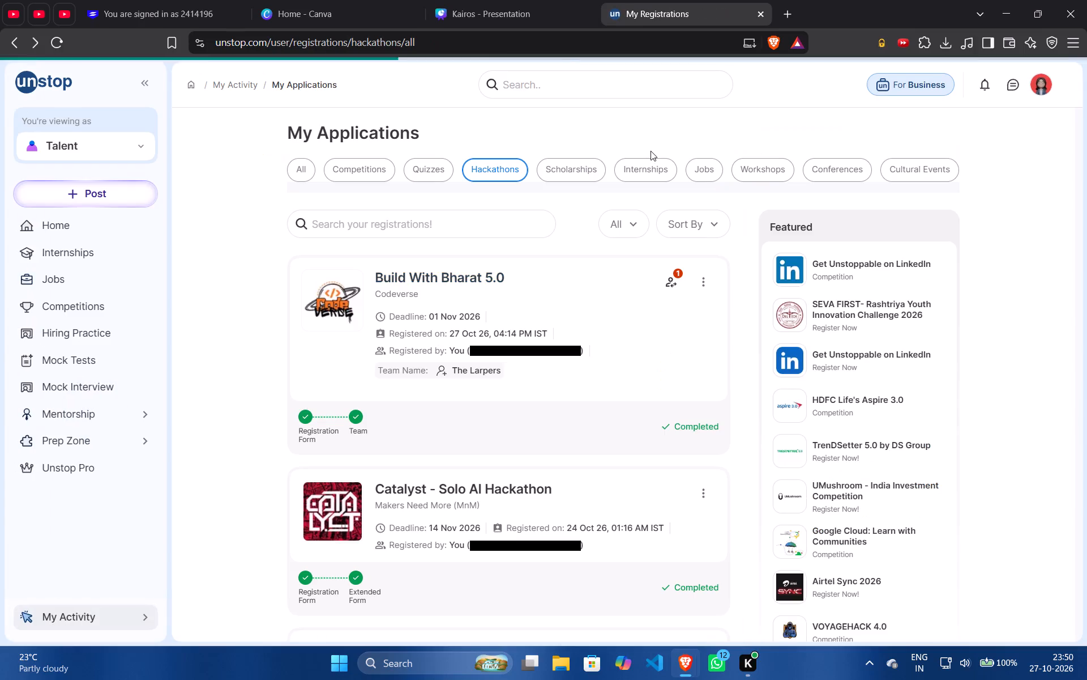
scroll(651, 151, "down", 3)
left_click(504, 372)
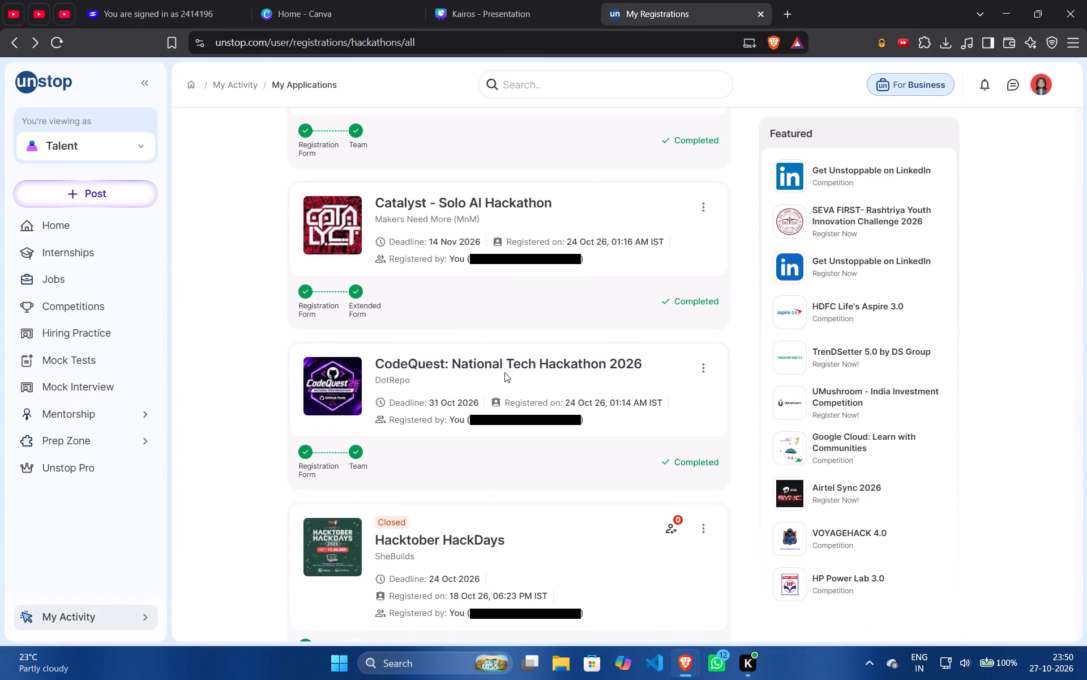
left_click(502, 364)
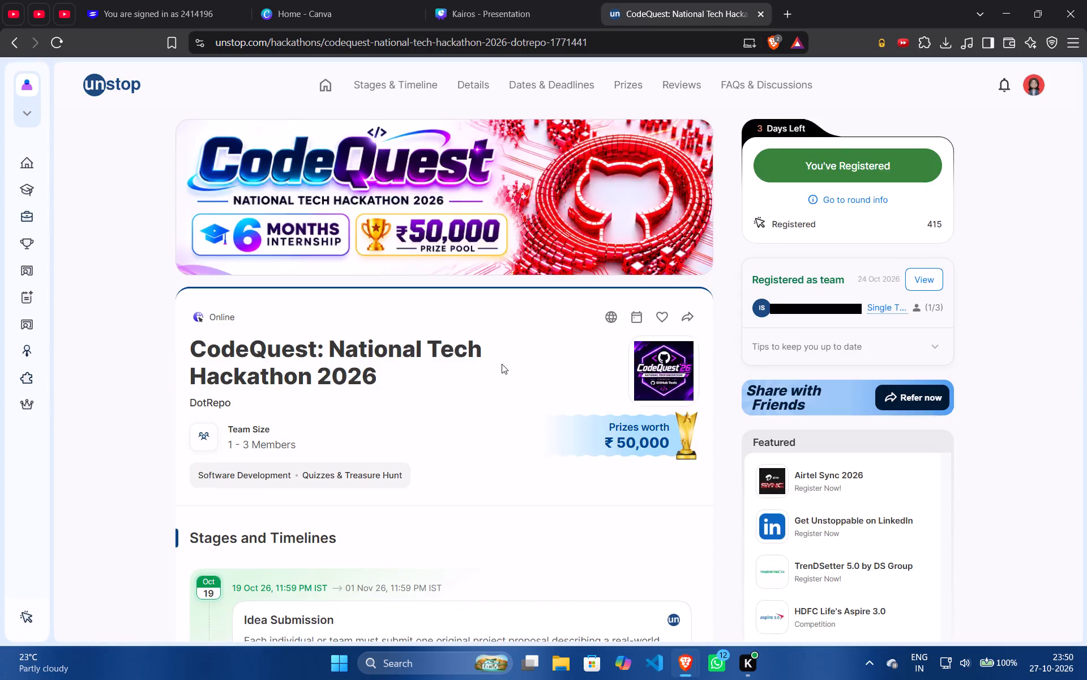
scroll(502, 364, "down", 5)
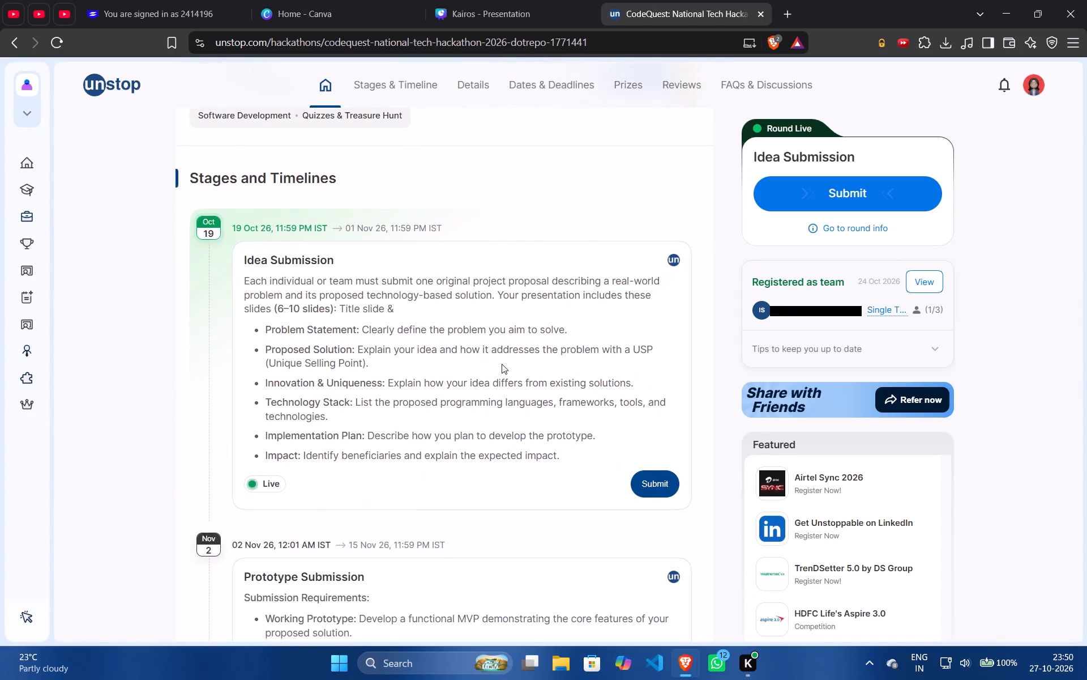
scroll(502, 364, "down", 1)
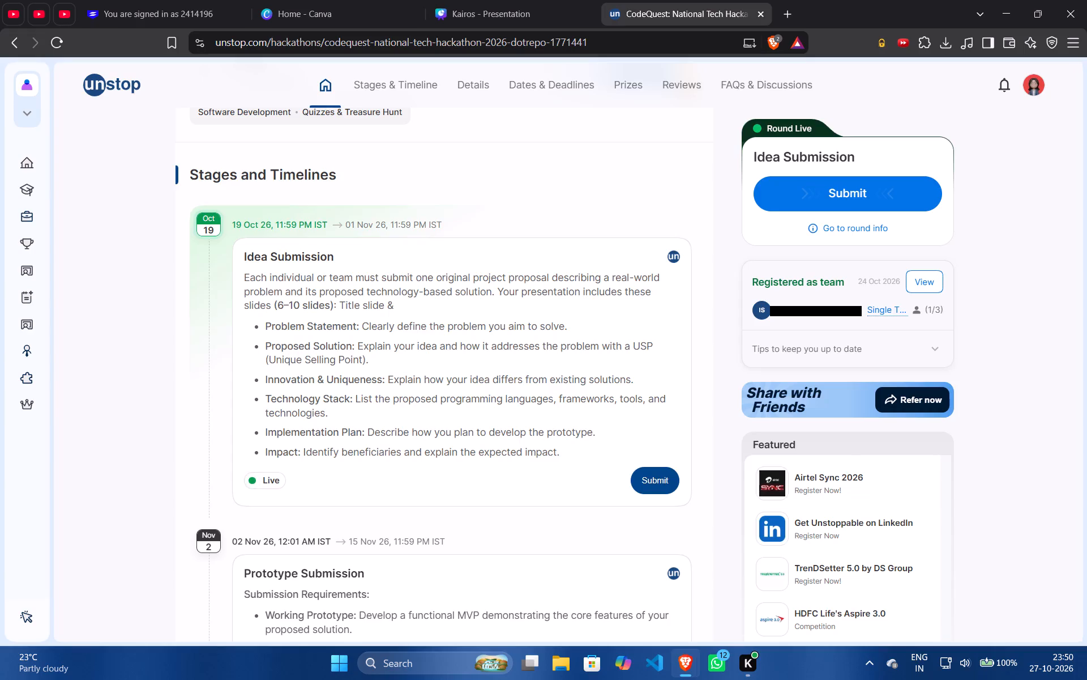
Review the Kairos presentation's slides from Thank You back to Meet the Team, comparing them with CodeQuest's Idea Submission requirements.
left_click(507, 0)
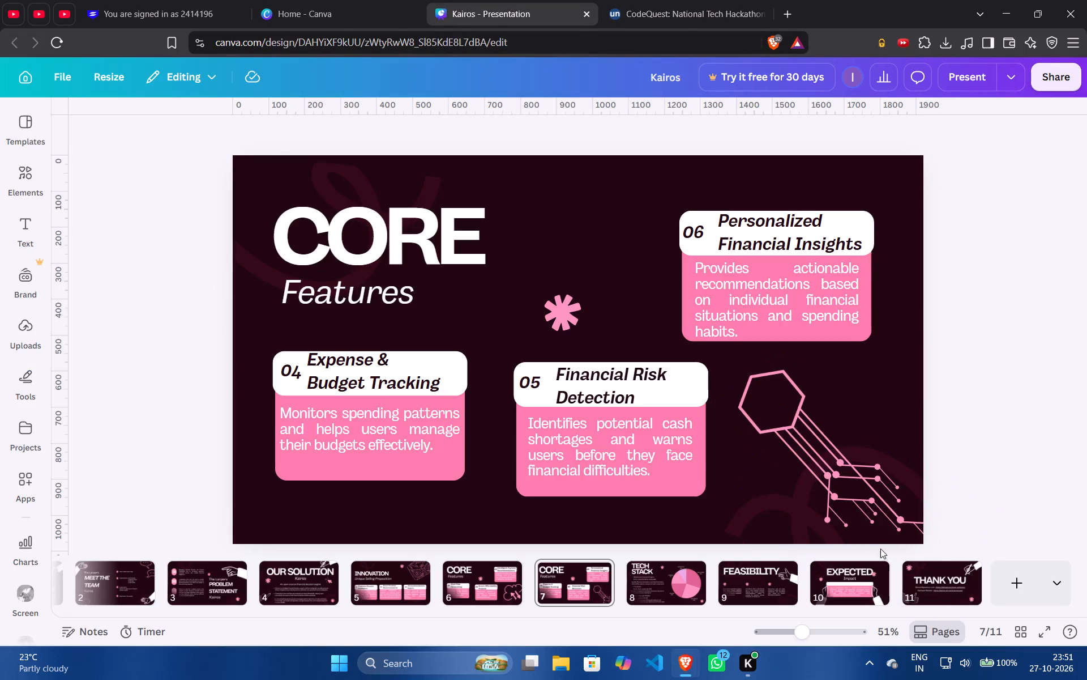
left_click(957, 592)
left_click(856, 596)
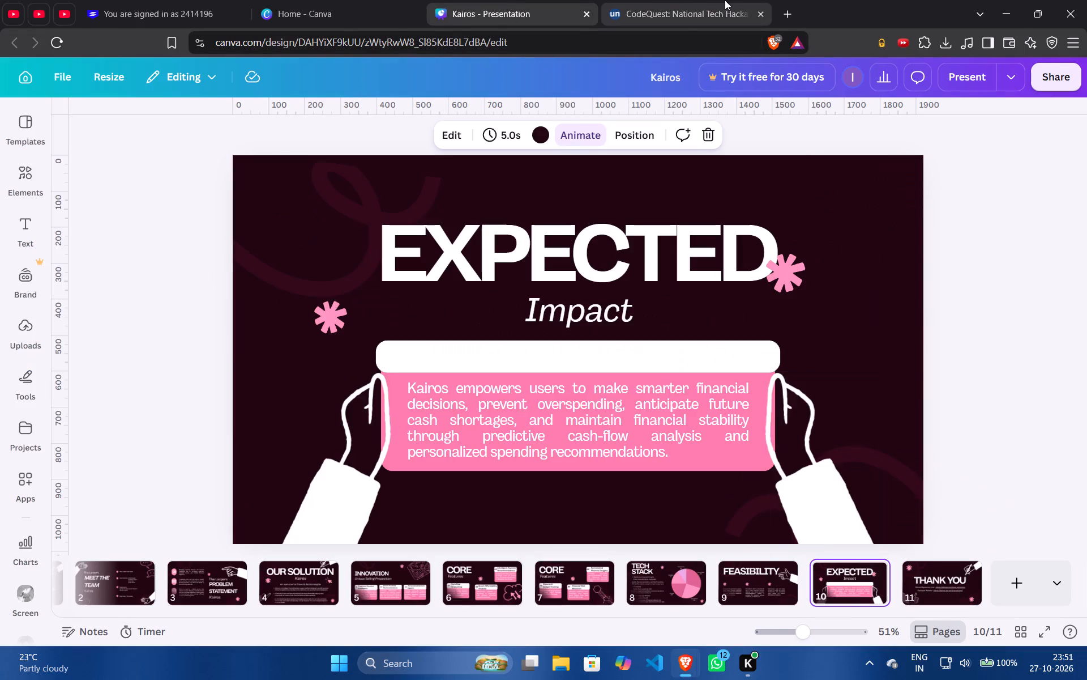
left_click(667, 0)
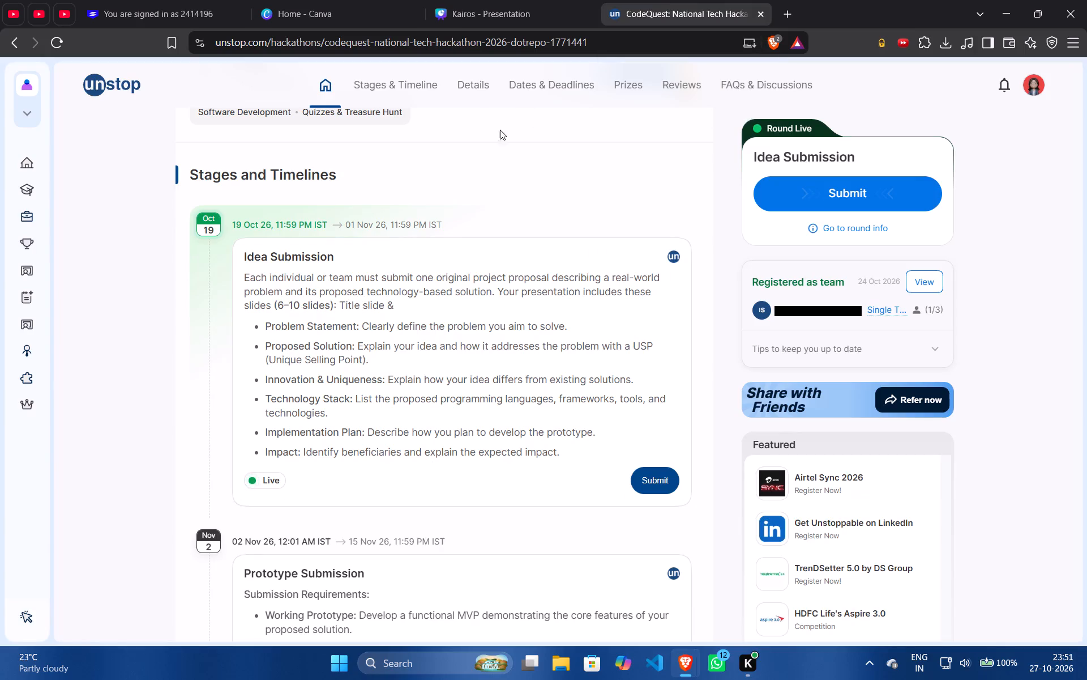
left_click(442, 0)
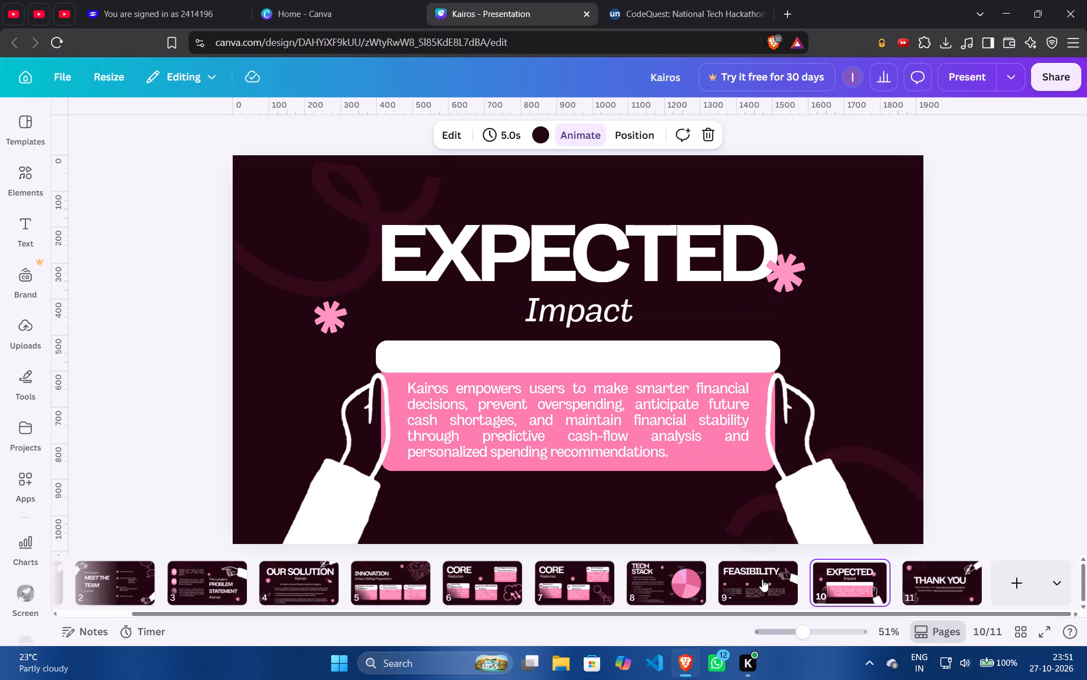
left_click(762, 579)
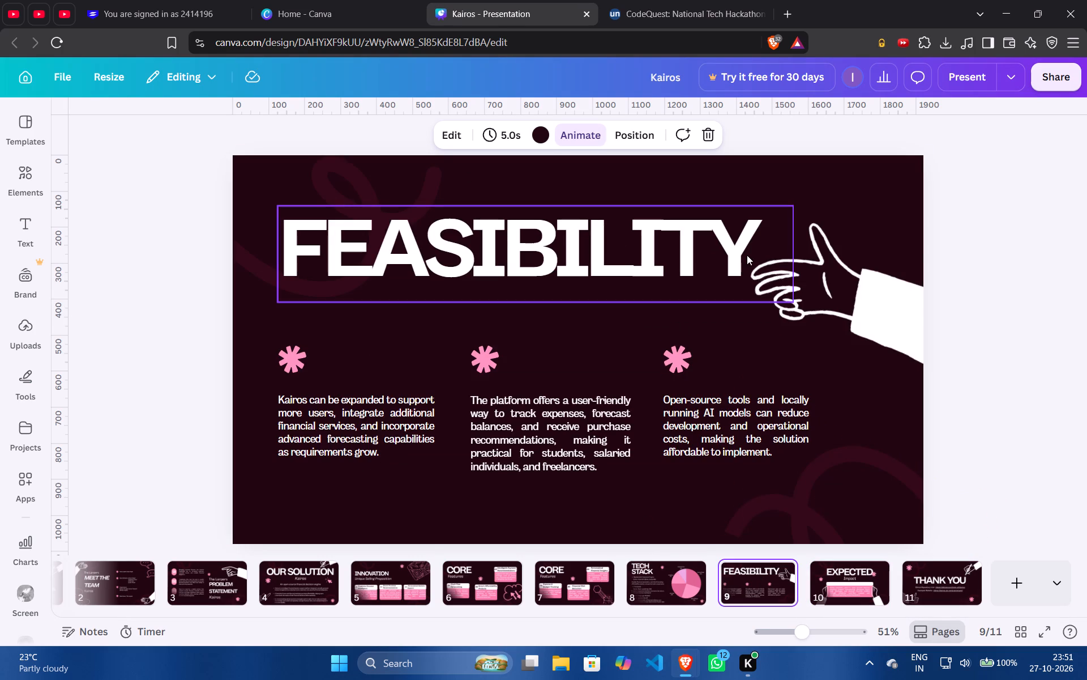
left_click(644, 603)
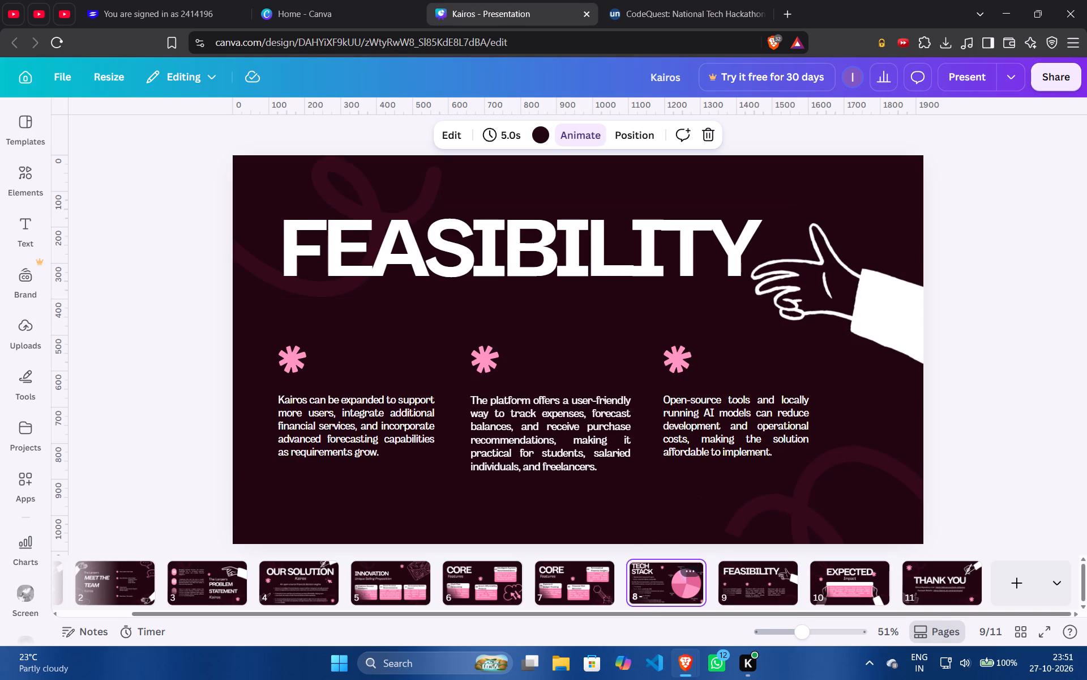
left_click(544, 592)
left_click(450, 588)
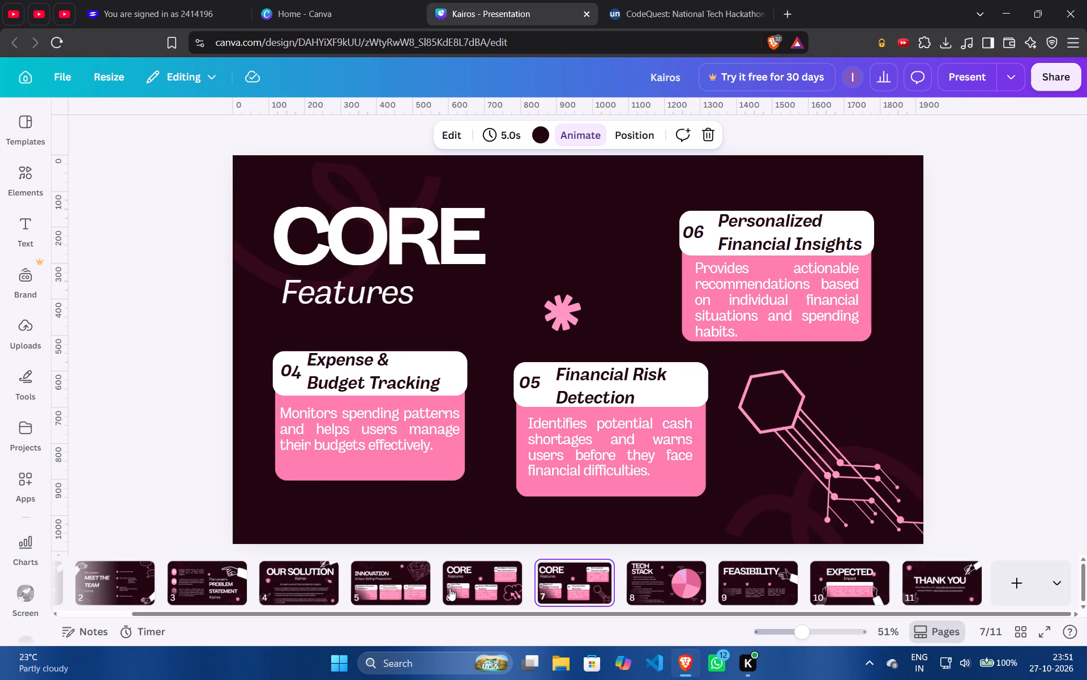
left_click(366, 577)
left_click(290, 584)
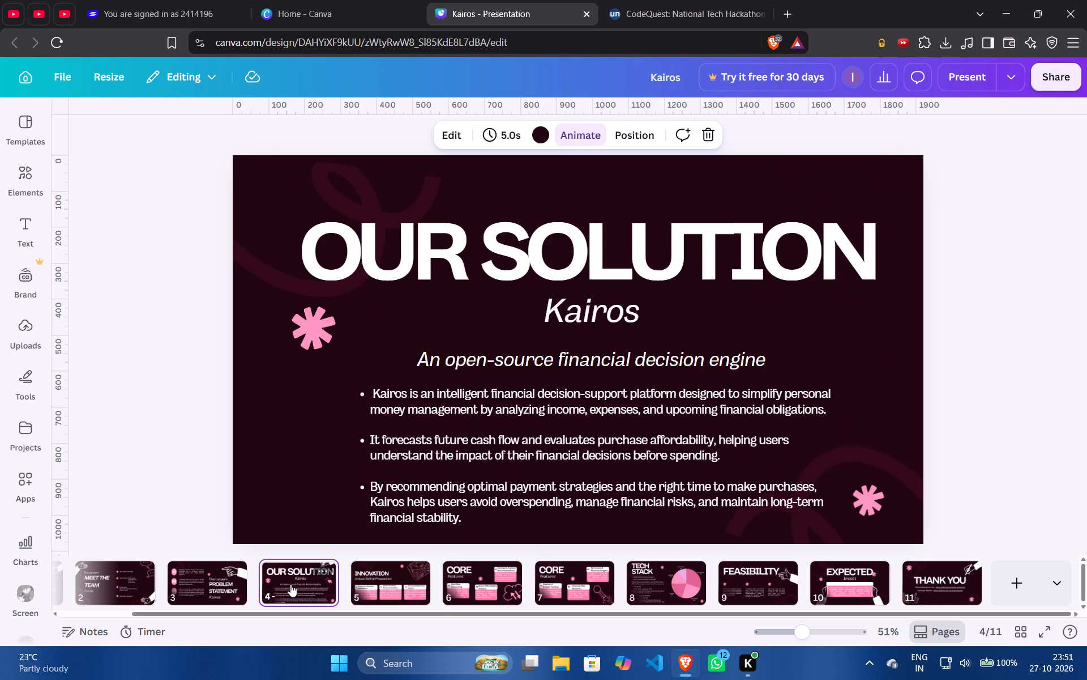
left_click(199, 569)
scroll(199, 569, "right", 7)
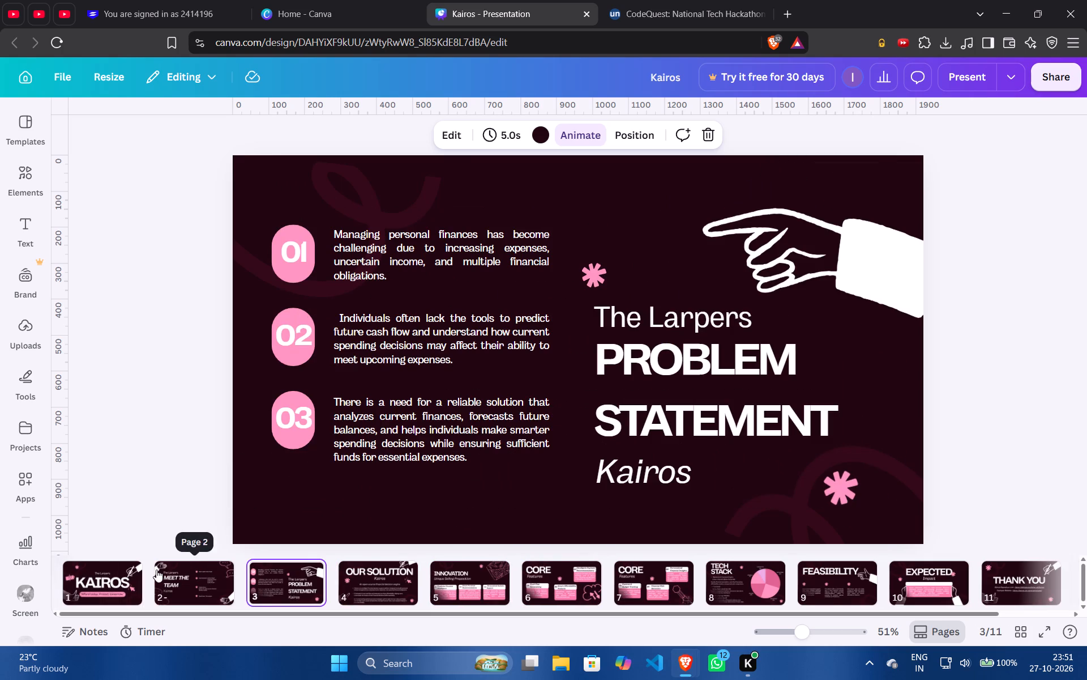
left_click(156, 569)
View the registered team's details for CodeQuest, then return to the hackathon page.
left_click(666, 0)
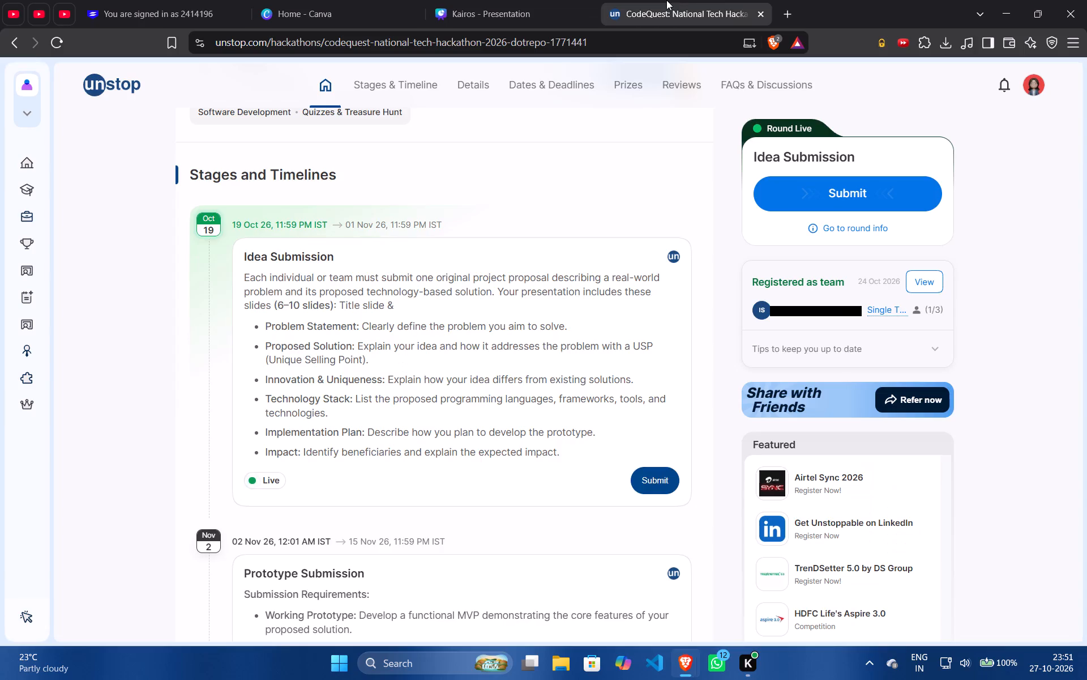
scroll(590, 188, "up", 5)
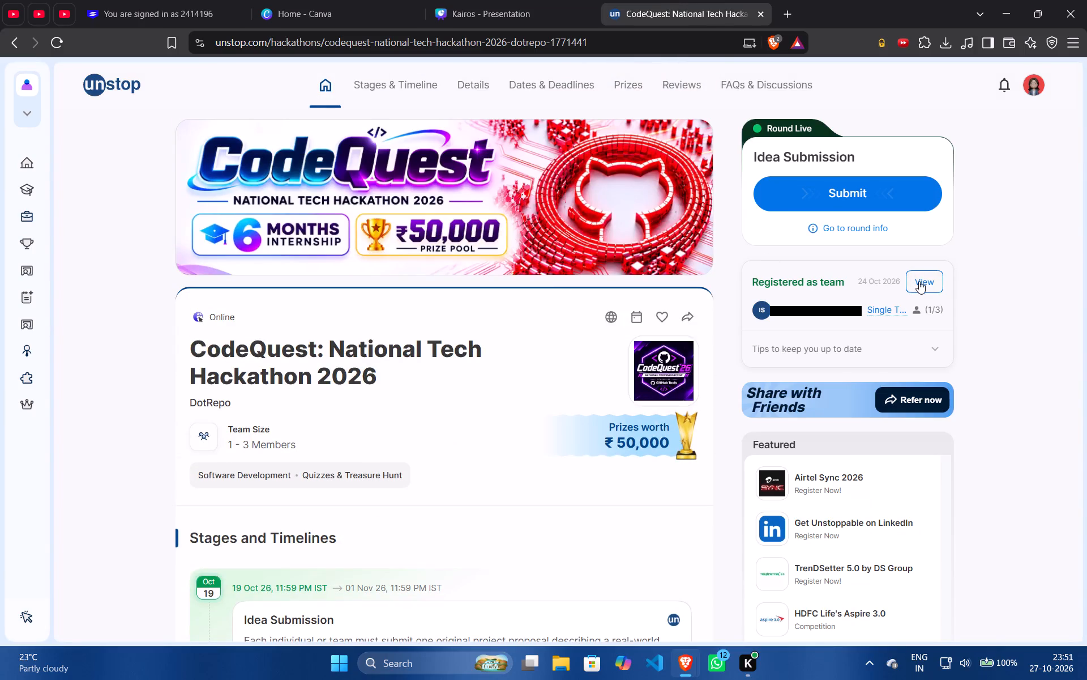
left_click(922, 282)
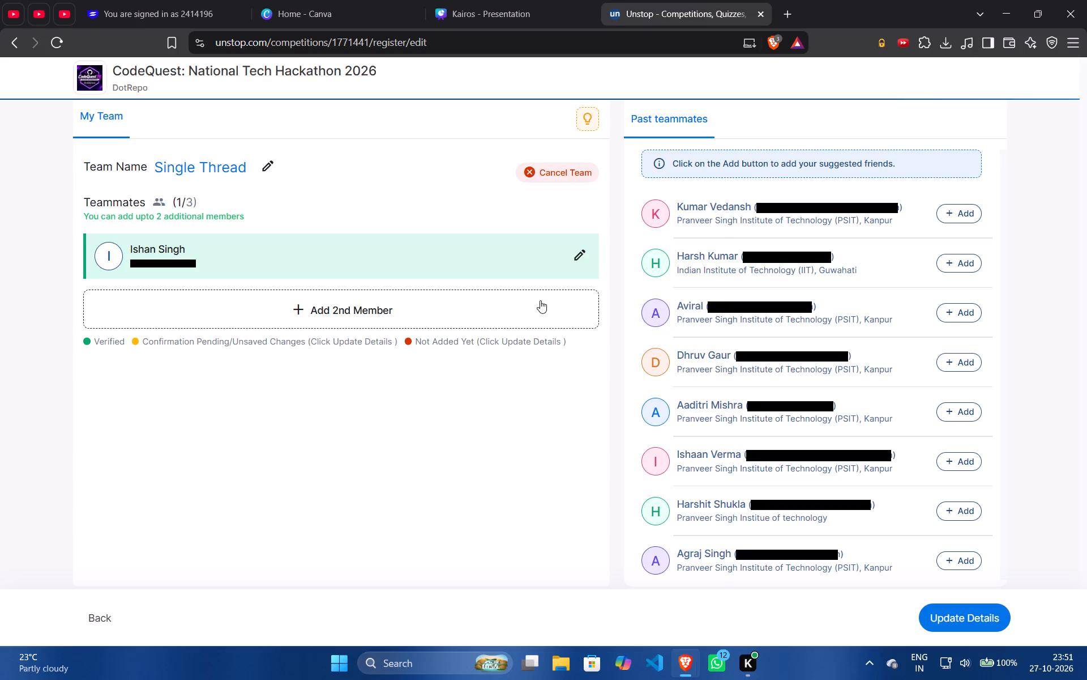
scroll(540, 300, "right", 7)
Read through CodeQuest's stages, eligibility, team guidelines, deadlines and prizes, ending at the Idea Submission requirements.
scroll(644, 320, "down", 4)
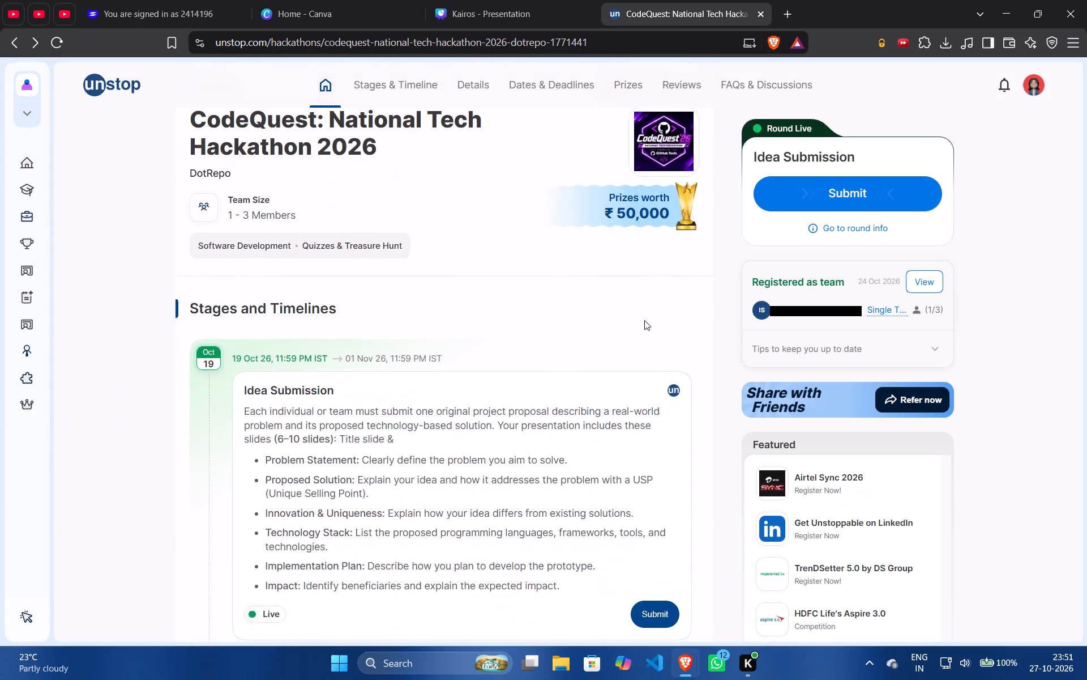
scroll(644, 320, "up", 1)
scroll(644, 320, "down", 2)
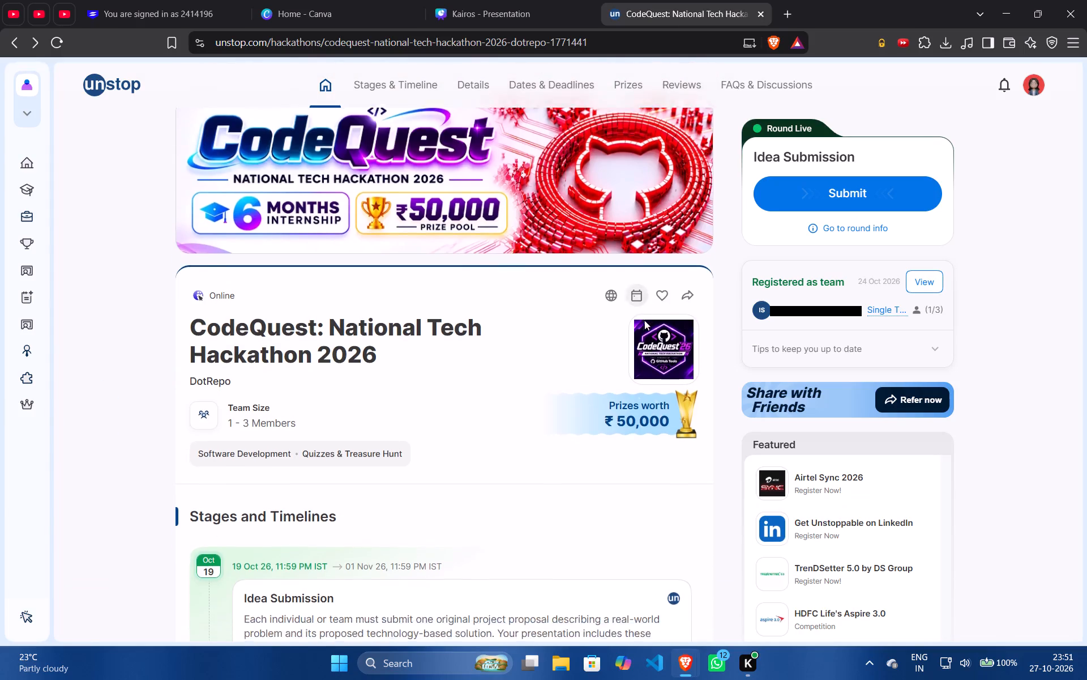
scroll(644, 320, "down", 11)
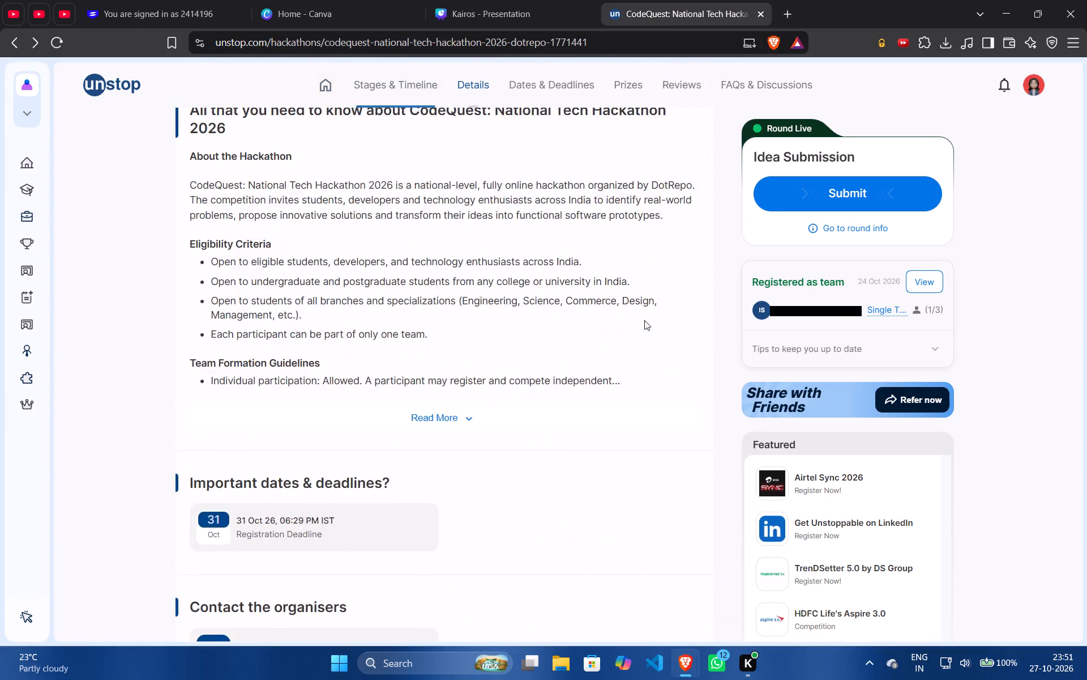
scroll(644, 320, "left", 1)
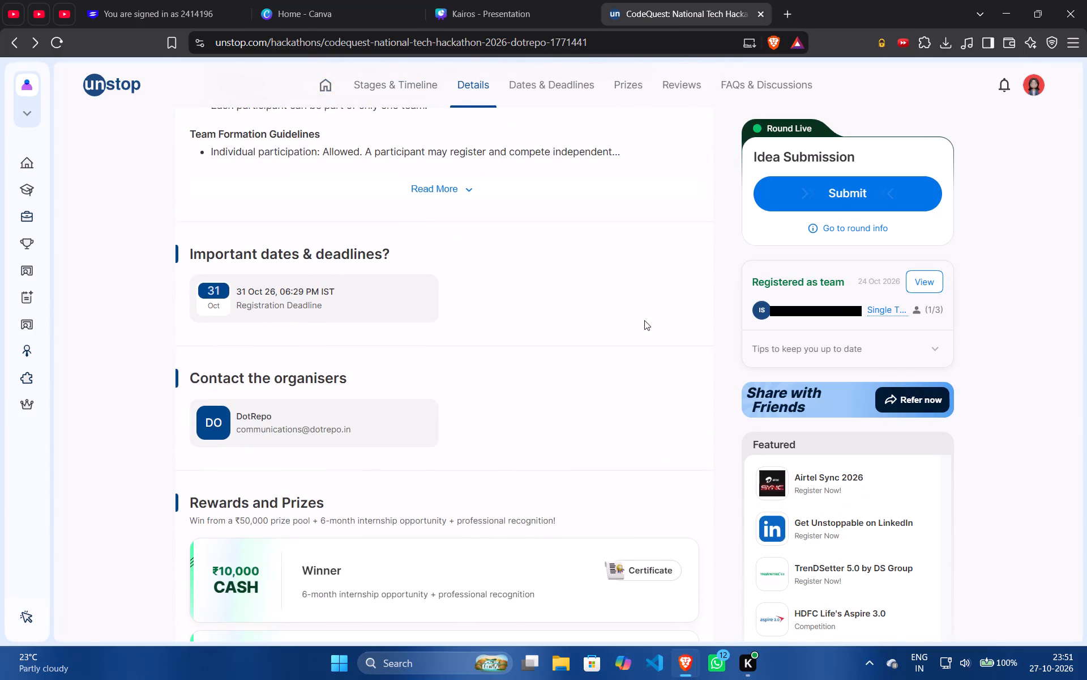
scroll(644, 320, "left", 1)
scroll(644, 320, "up", 3)
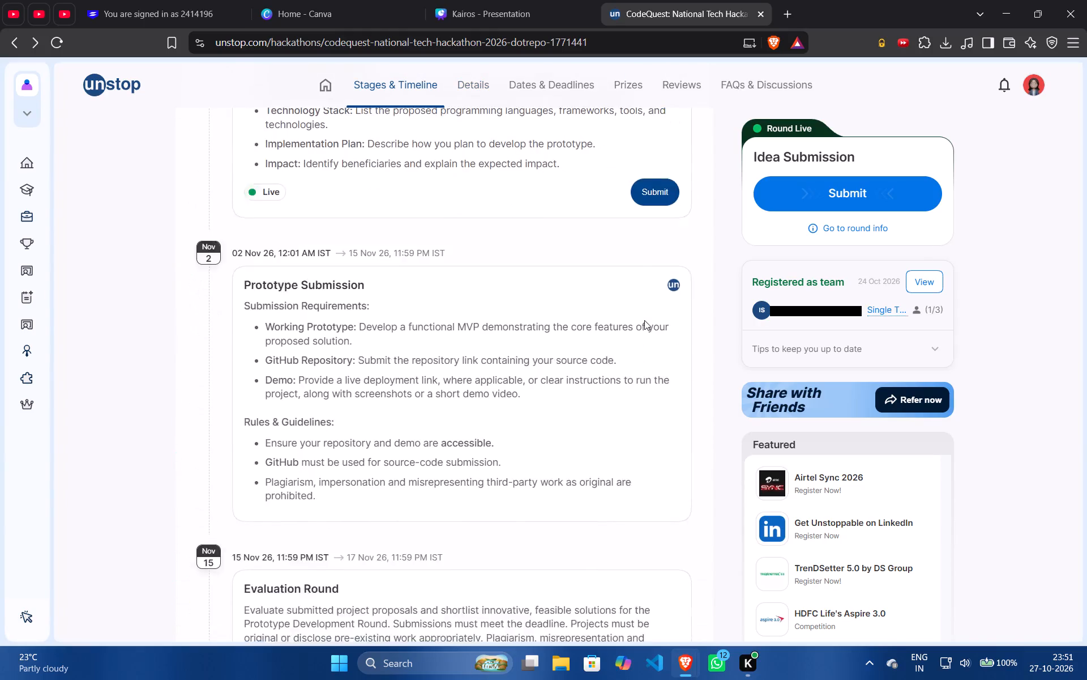
scroll(644, 320, "up", 1)
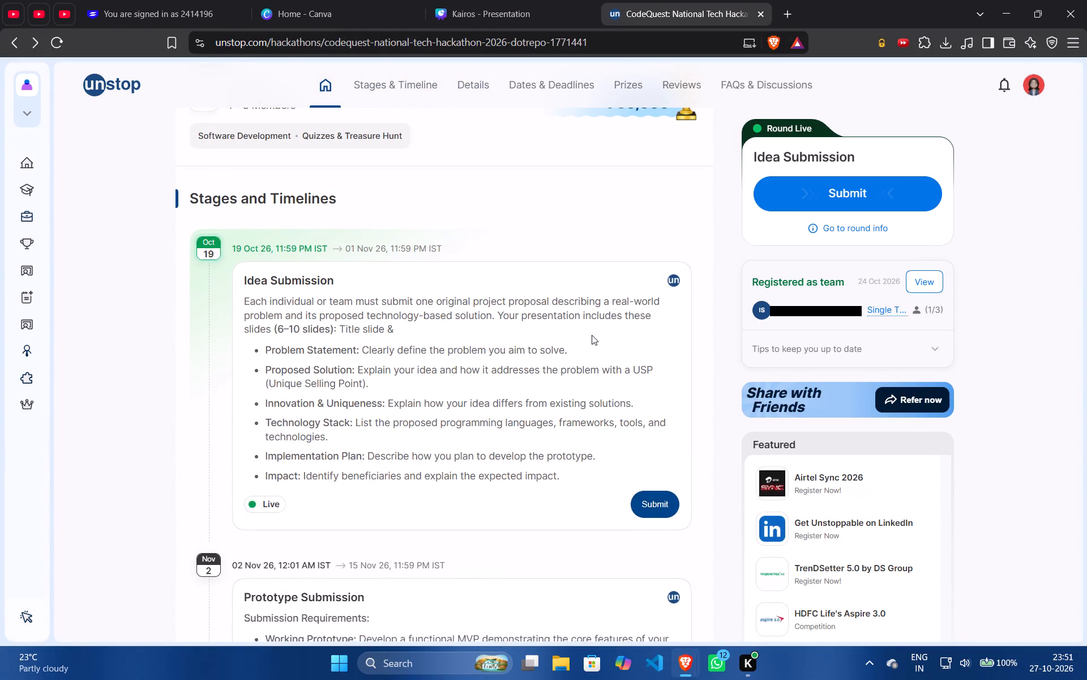
Compare the two Core Features slides of the Kairos presentation with CodeQuest's Idea Submission requirements.
left_click(450, 0)
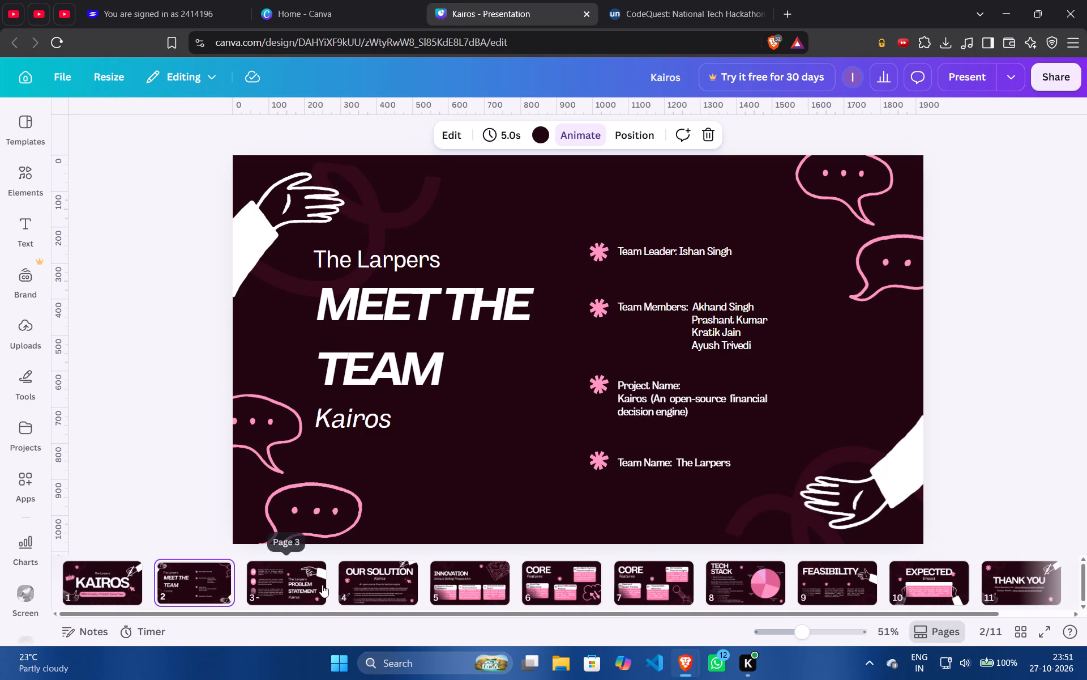
scroll(631, 586, "left", 3)
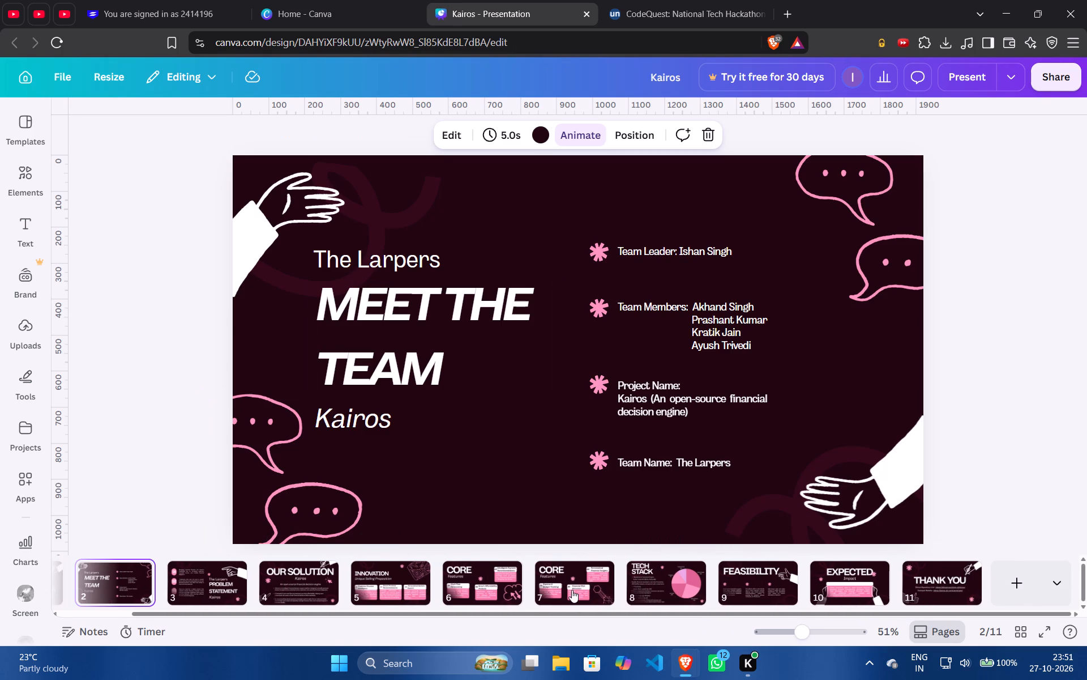
left_click(572, 590)
left_click(484, 585)
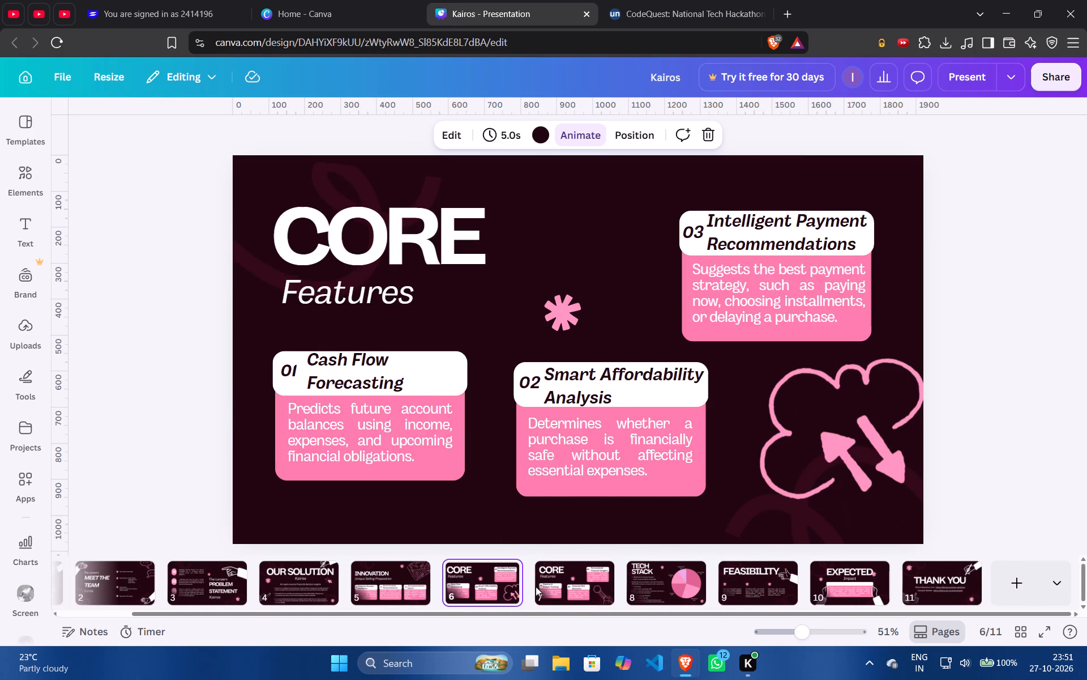
left_click(578, 585)
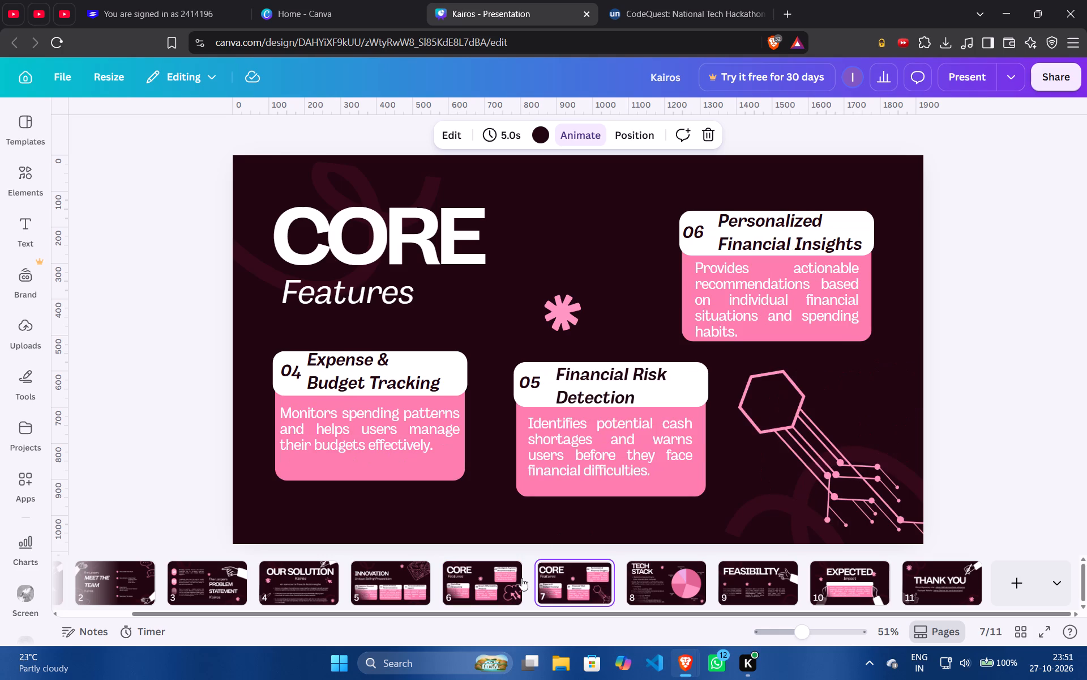
scroll(516, 576, "left", 2)
left_click(691, 0)
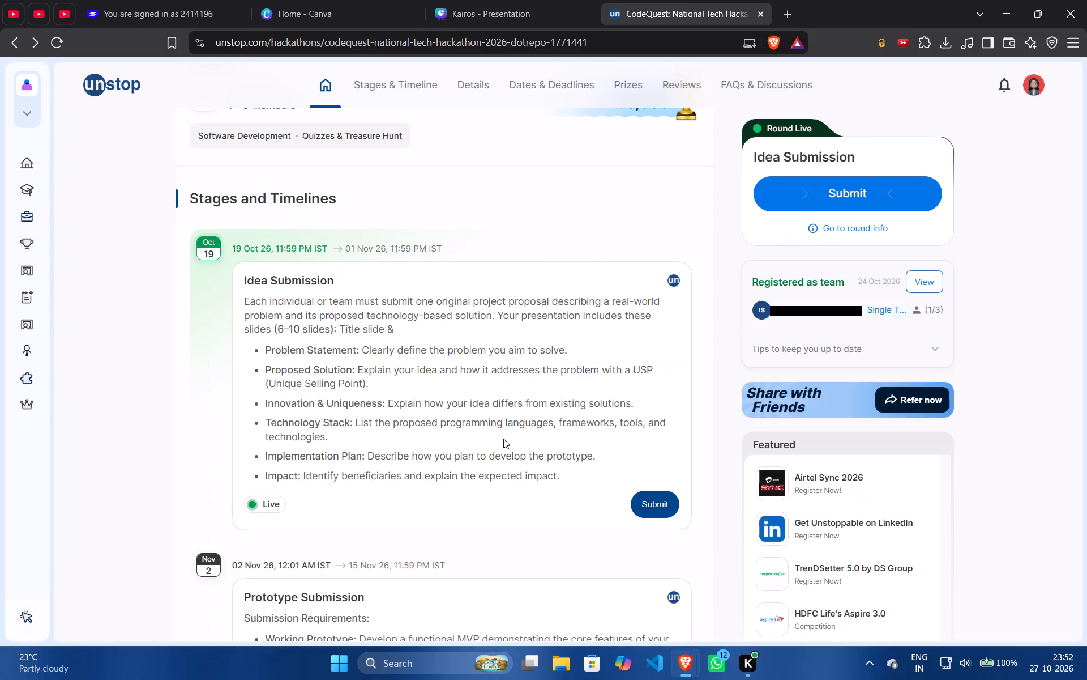
Delete the Meet the Team slide, page 2, from the Kairos presentation in Canva.
left_click(518, 0)
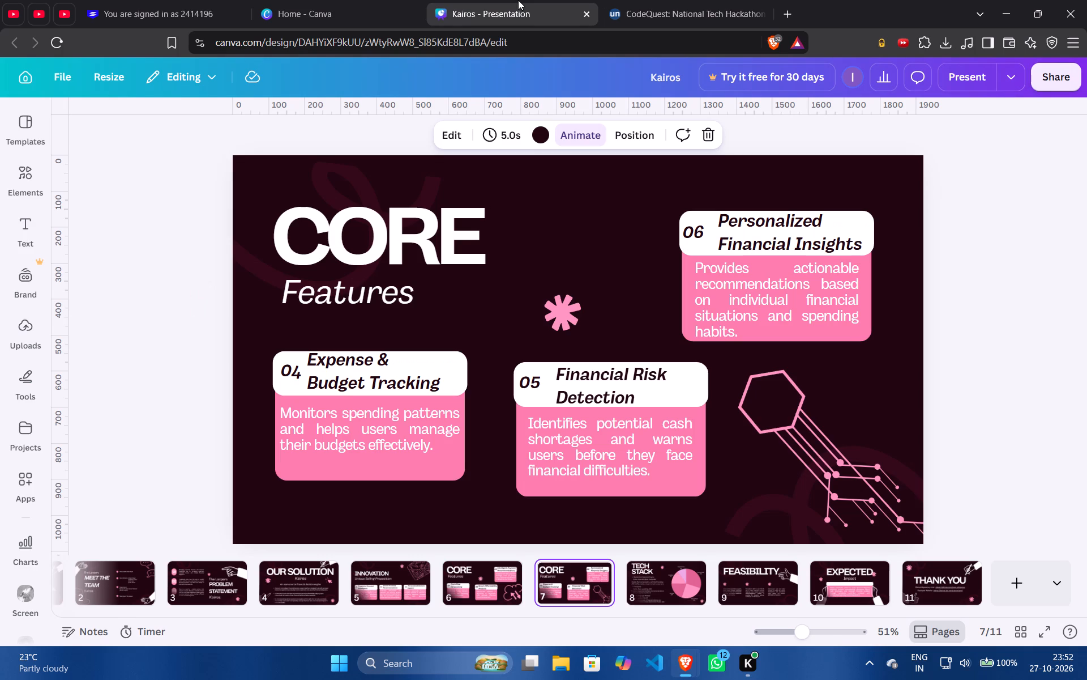
scroll(455, 585, "right", 4)
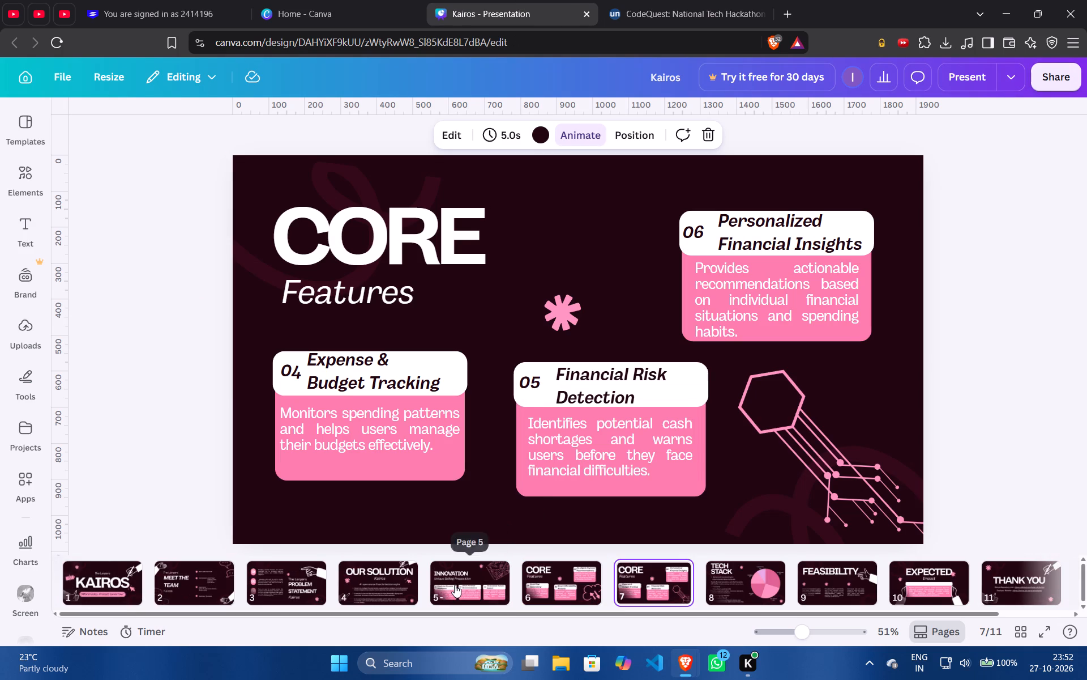
left_click(193, 579)
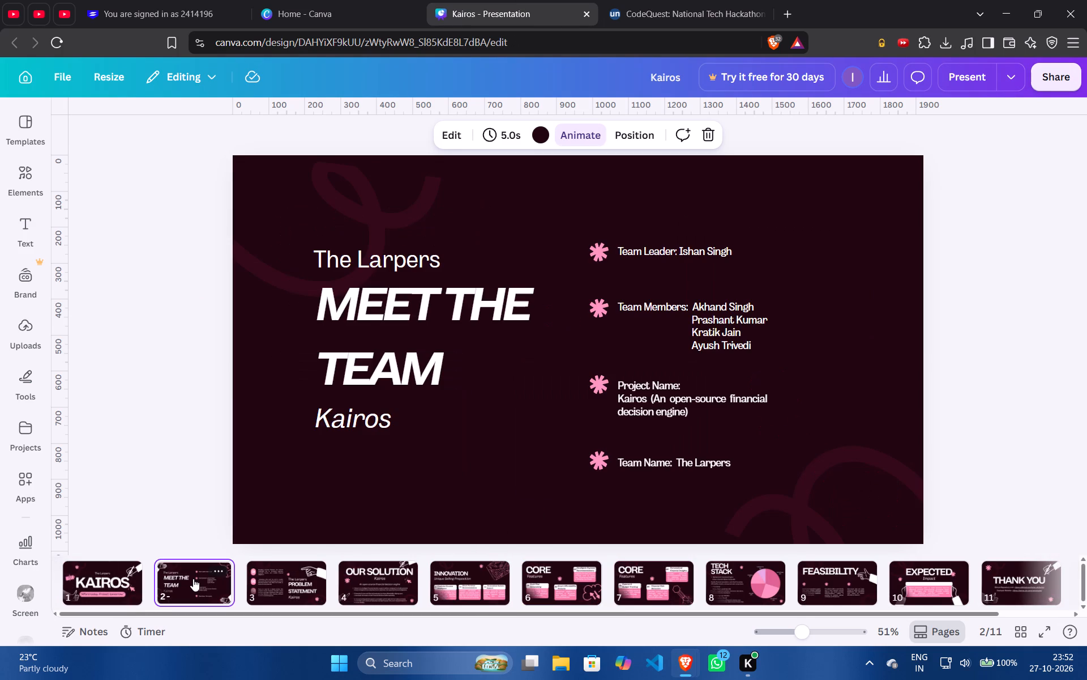
right_click(193, 579)
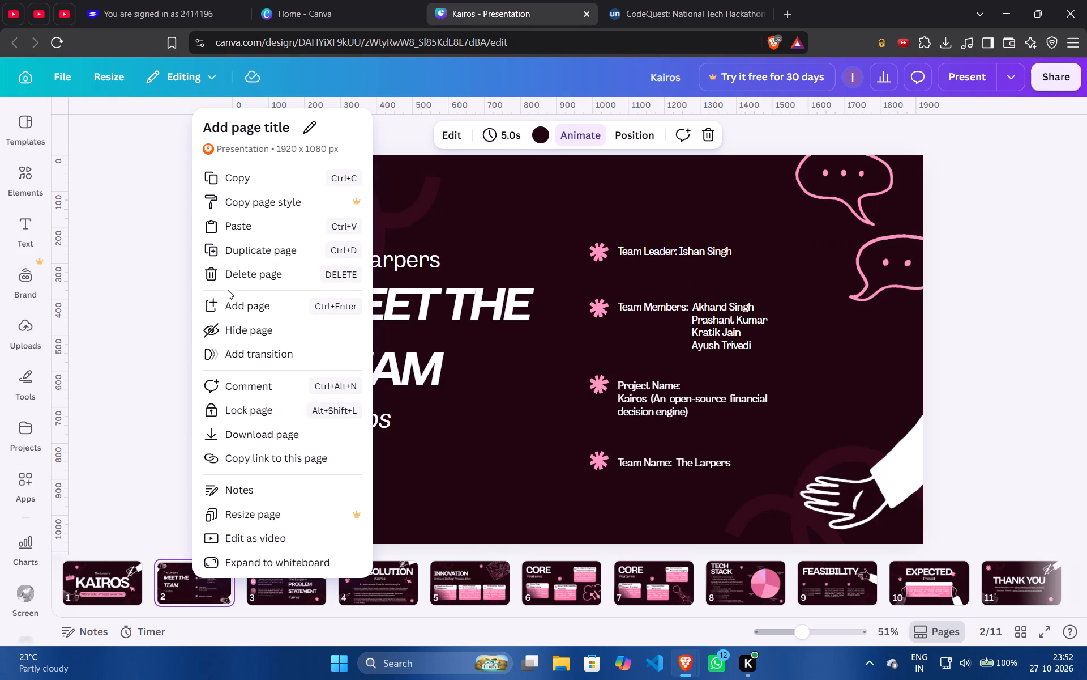
left_click(225, 273)
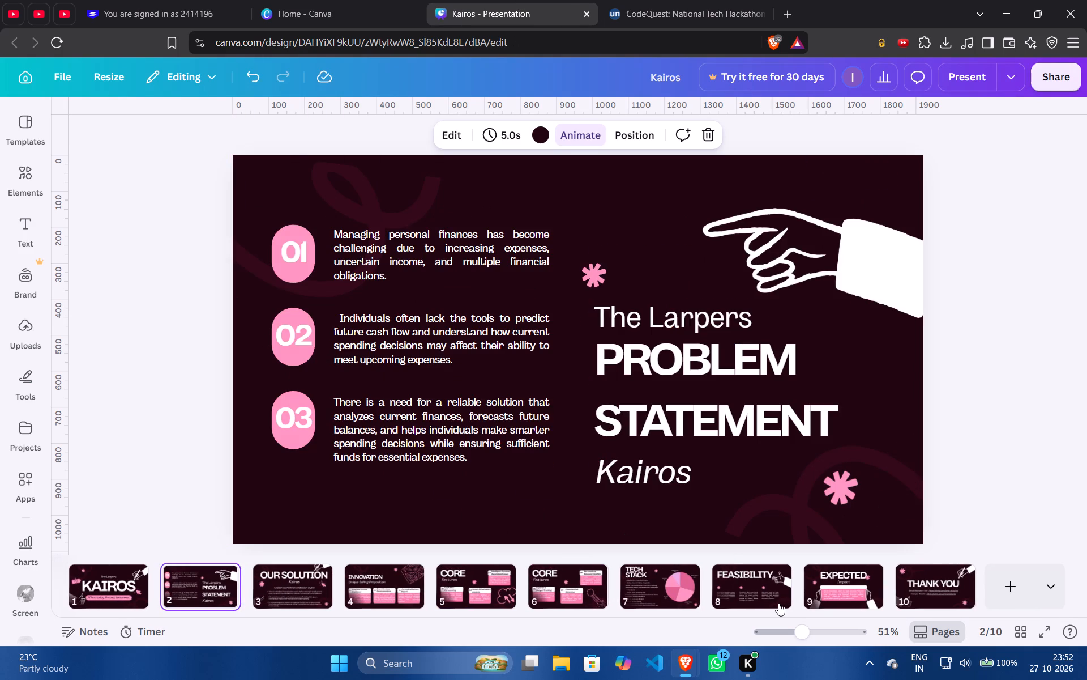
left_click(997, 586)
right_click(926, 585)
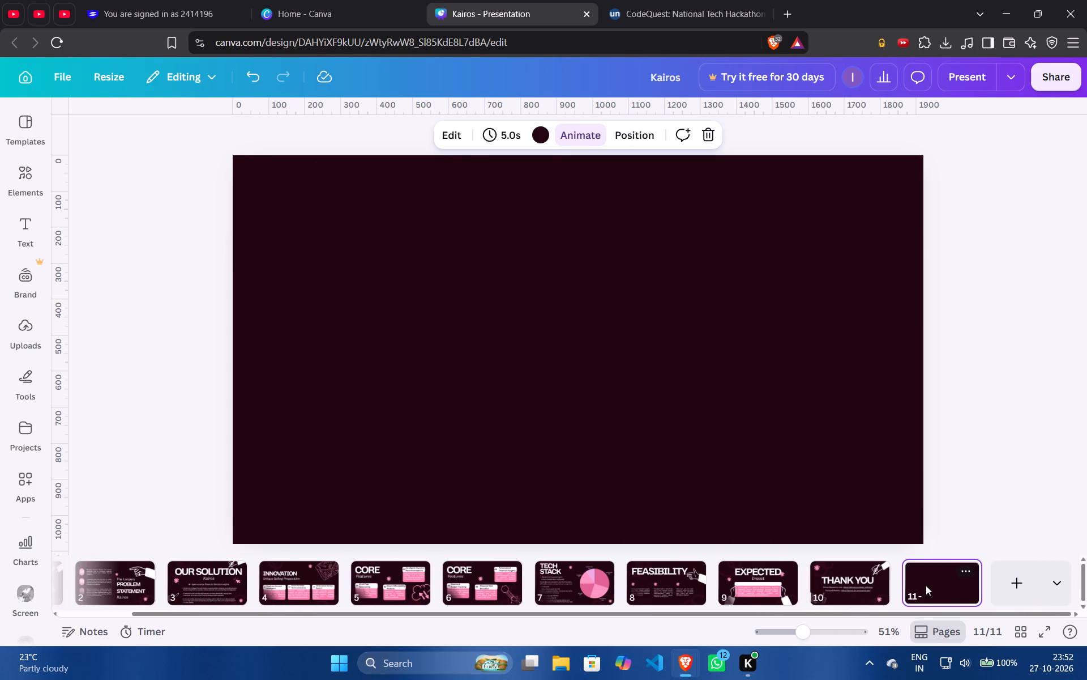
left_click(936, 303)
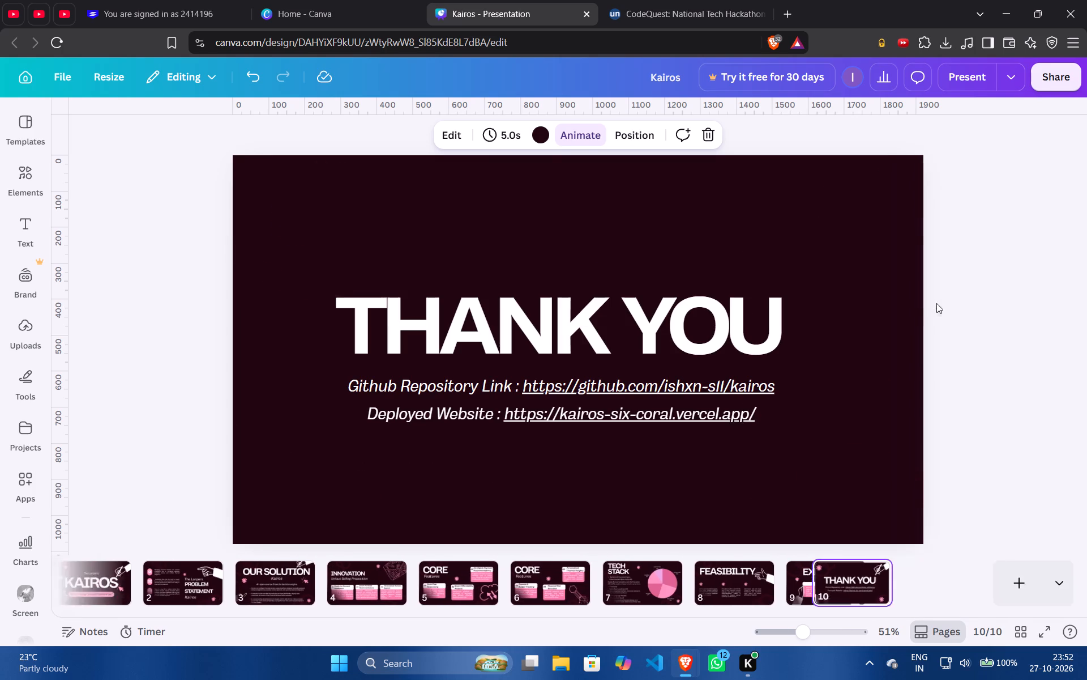
Check the Kairos Innovation, Our Solution, Tech Stack and Feasibility slides against CodeQuest's Idea Submission requirements.
scroll(550, 583, "right", 5)
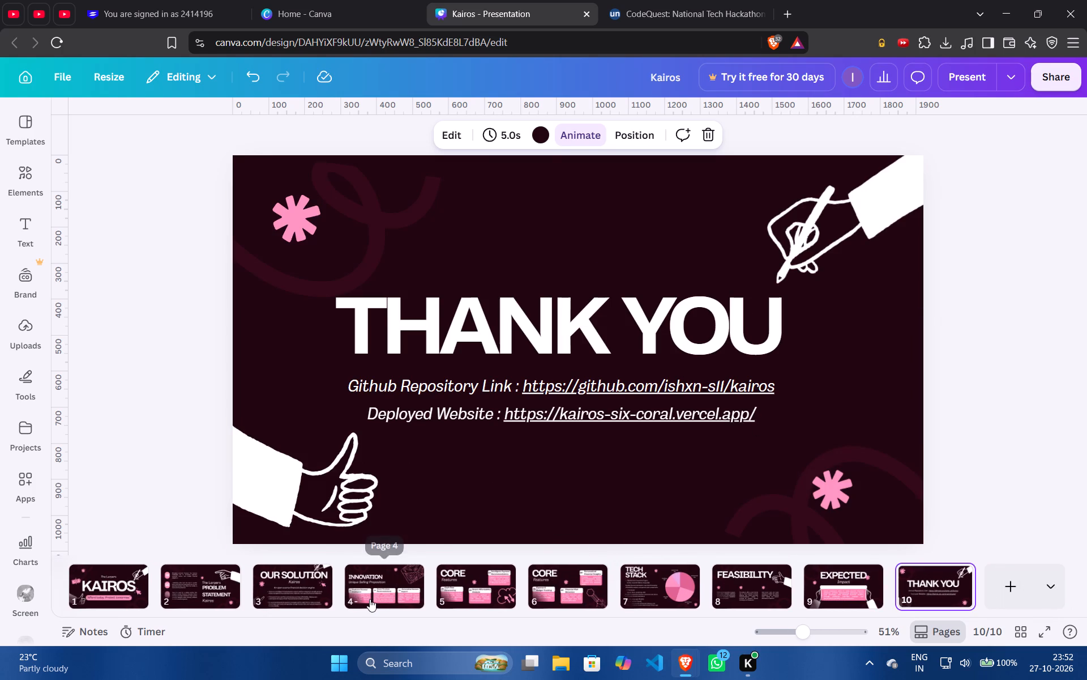
left_click(370, 599)
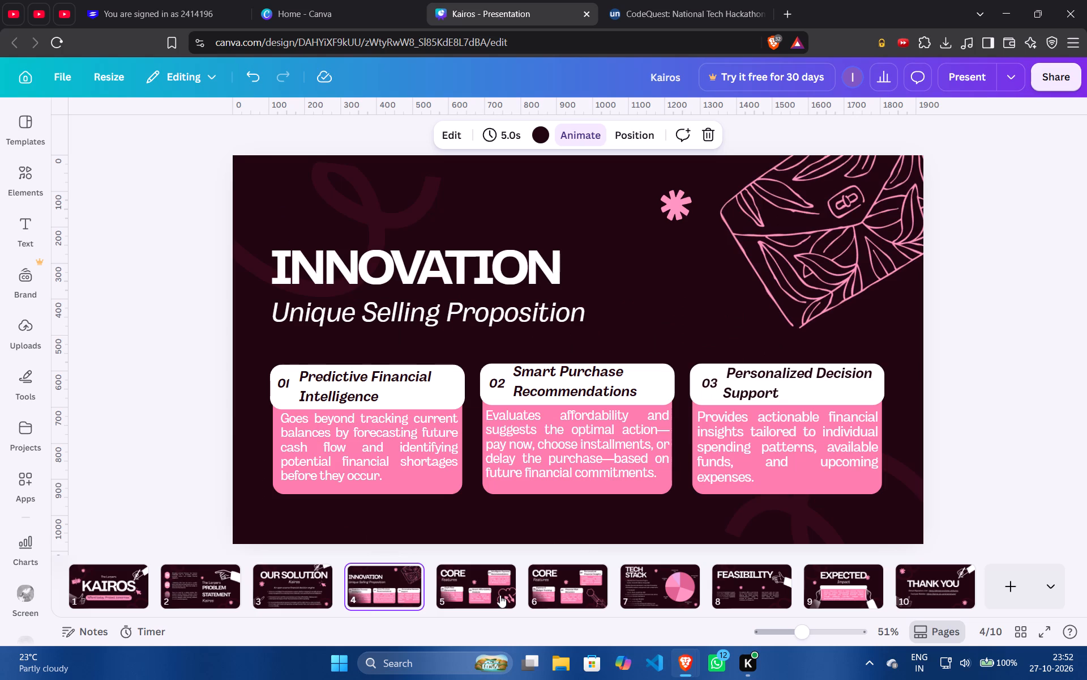
left_click(310, 571)
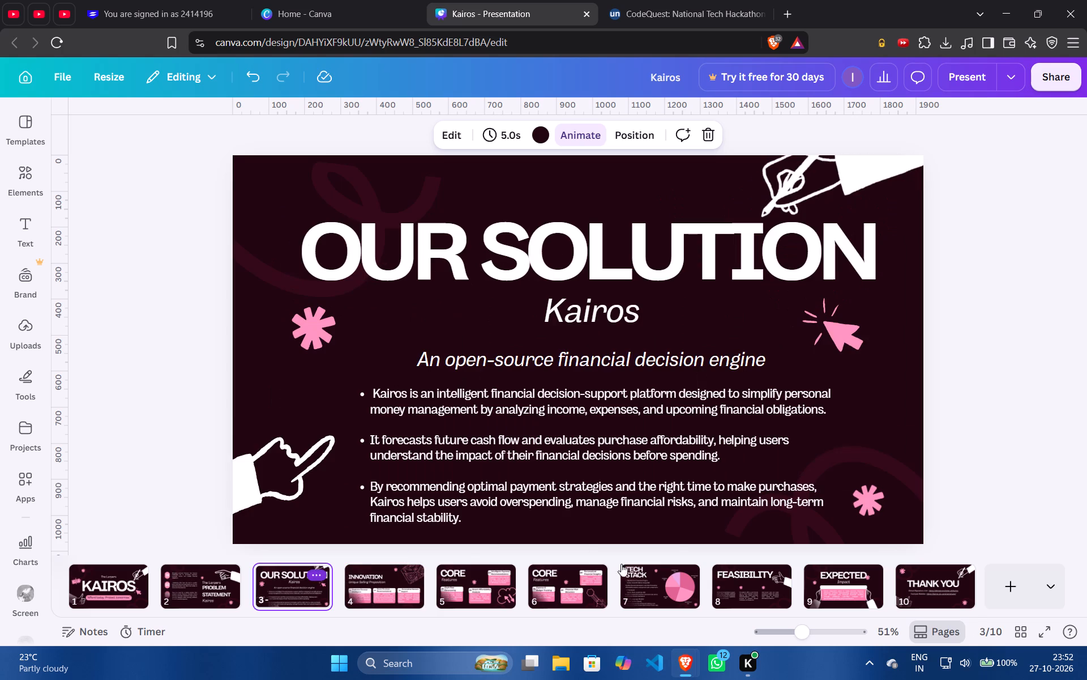
left_click(671, 584)
left_click(752, 593)
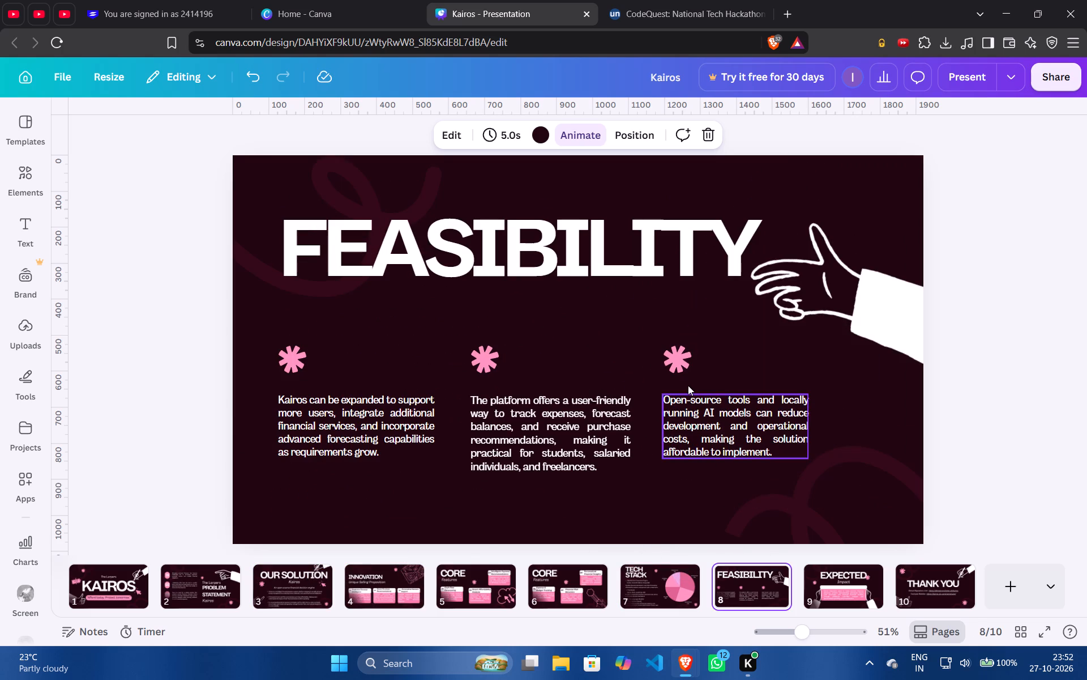
left_click(700, 0)
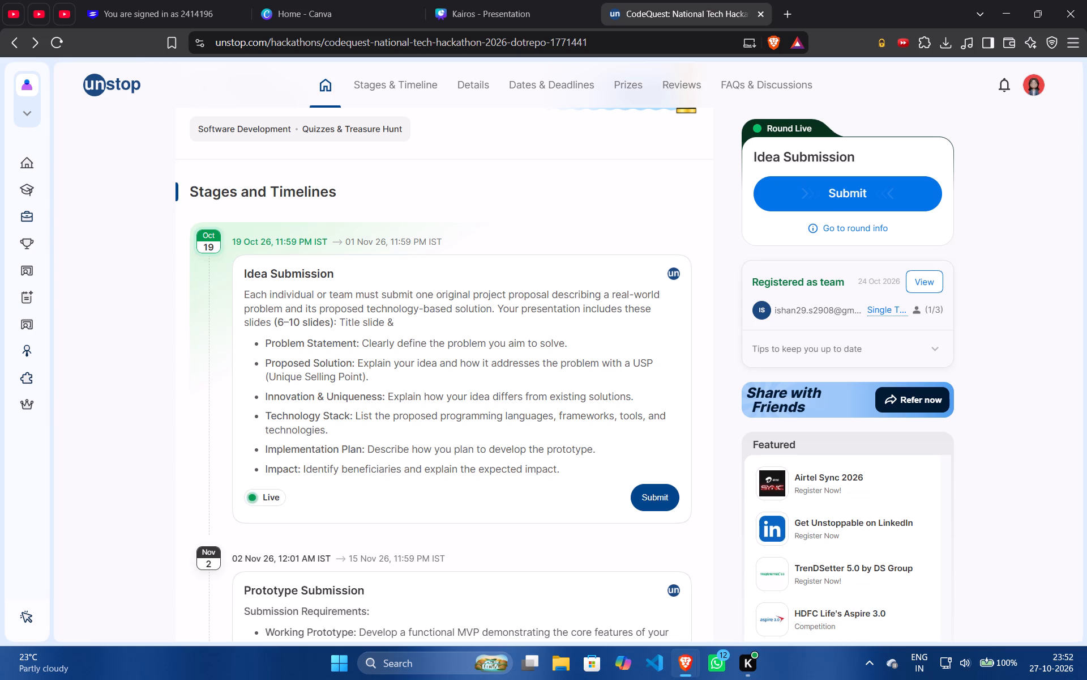
Open the KAIRO presentation from Canva's home page, review its slides from Thank You back to Problem Statement, and recheck CodeQuest's requirements.
left_click(369, 0)
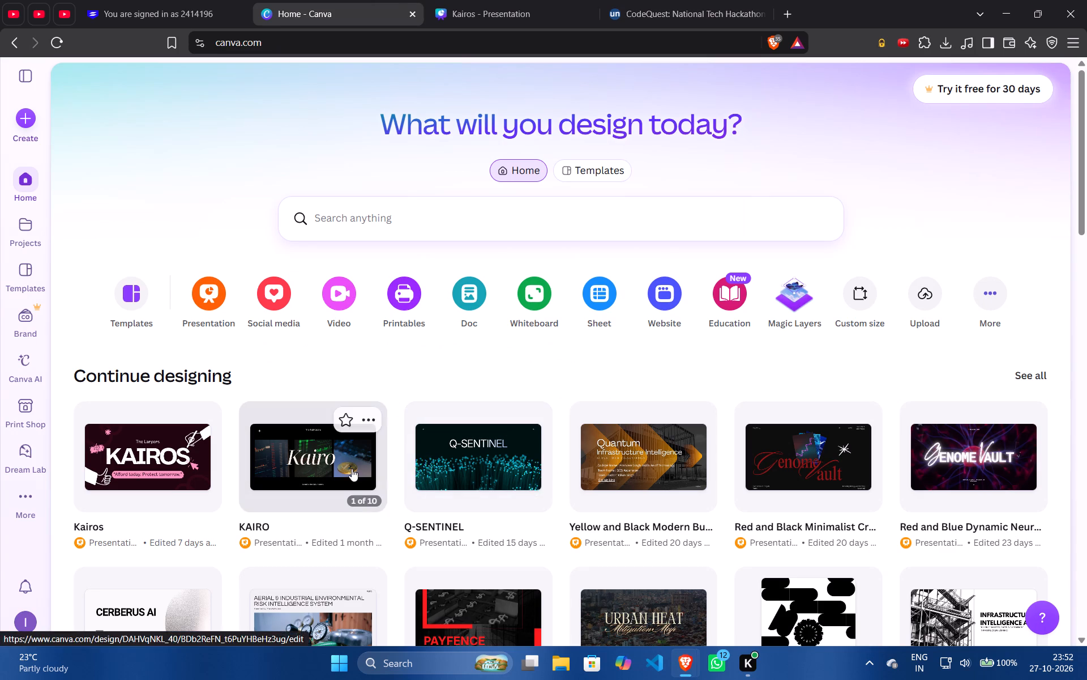
left_click(352, 469)
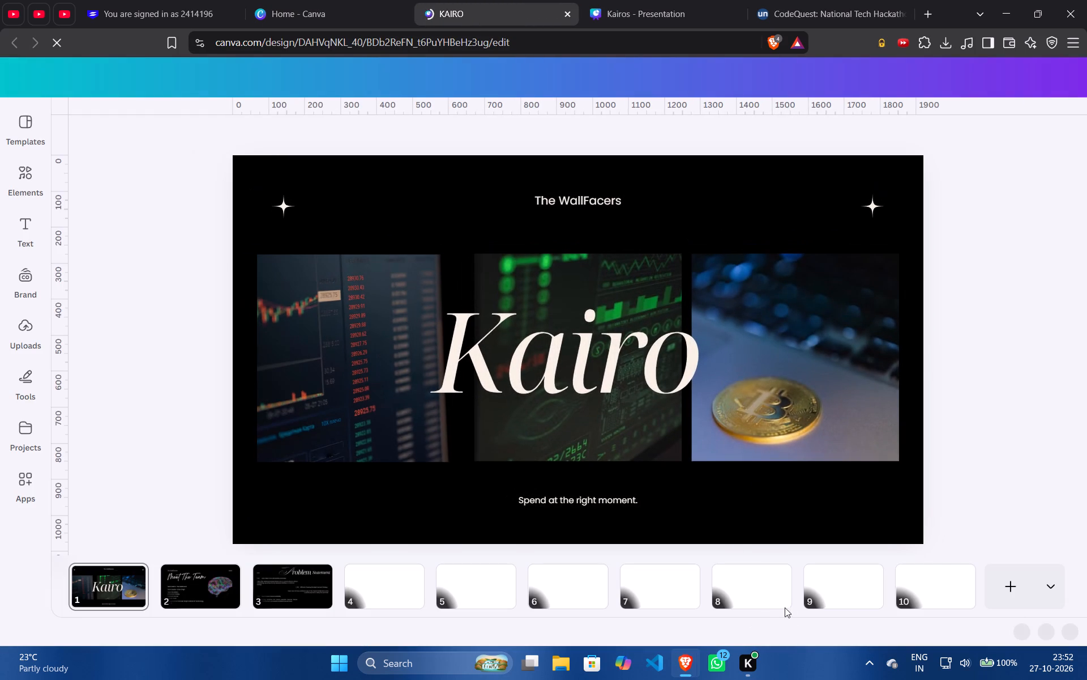
scroll(730, 588, "left", 5)
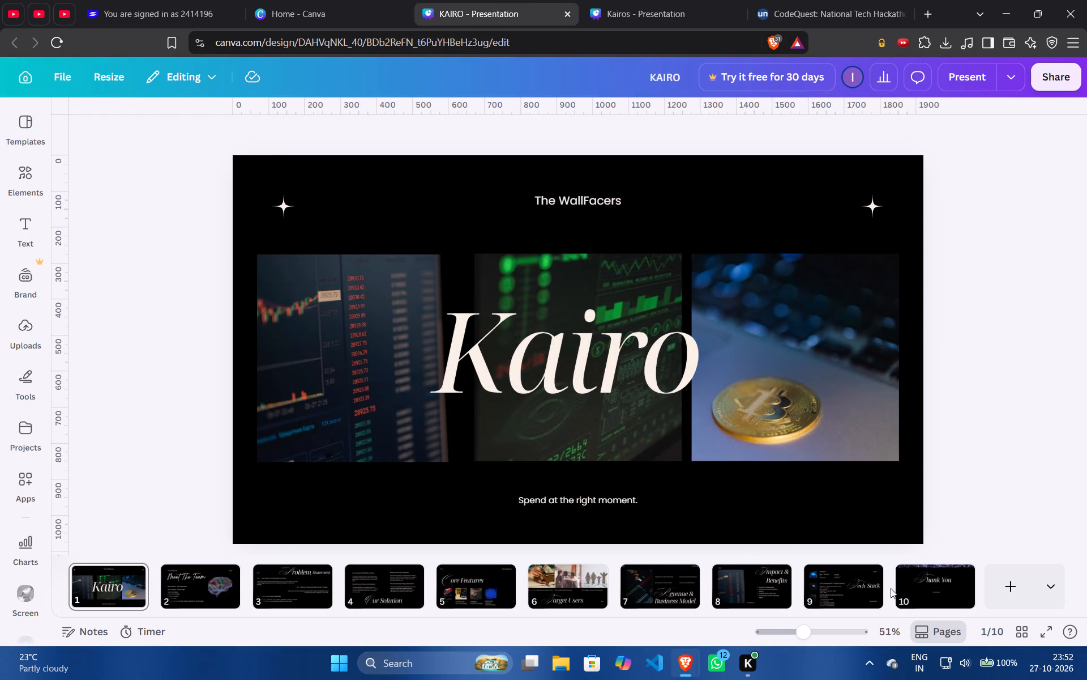
left_click(896, 588)
left_click(850, 585)
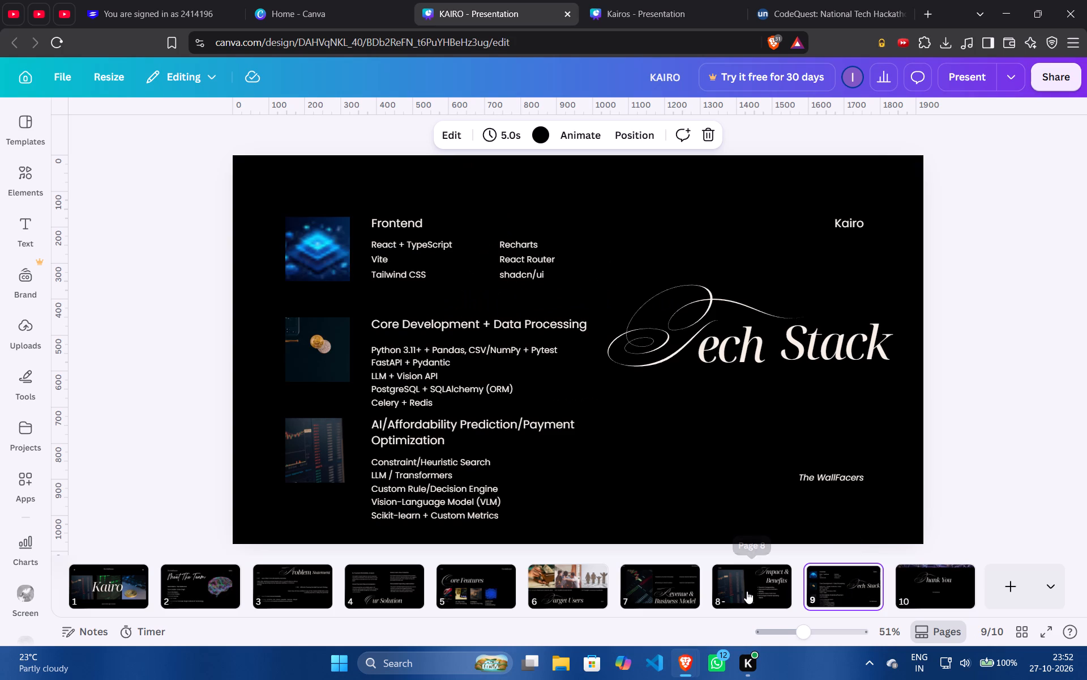
left_click(747, 591)
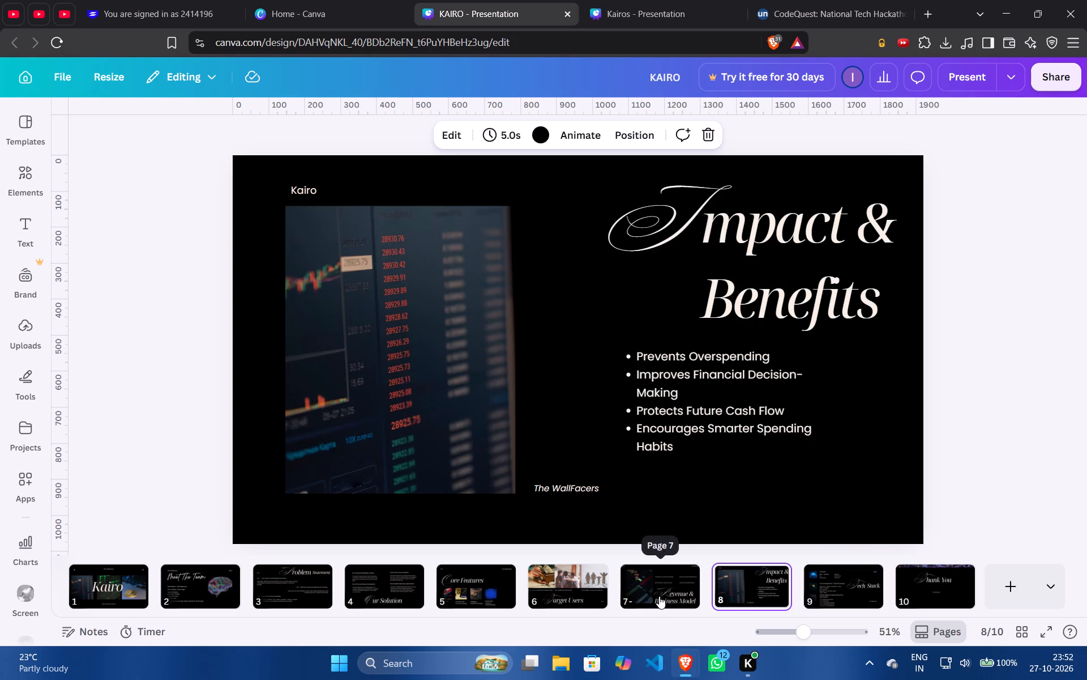
left_click(644, 599)
left_click(553, 590)
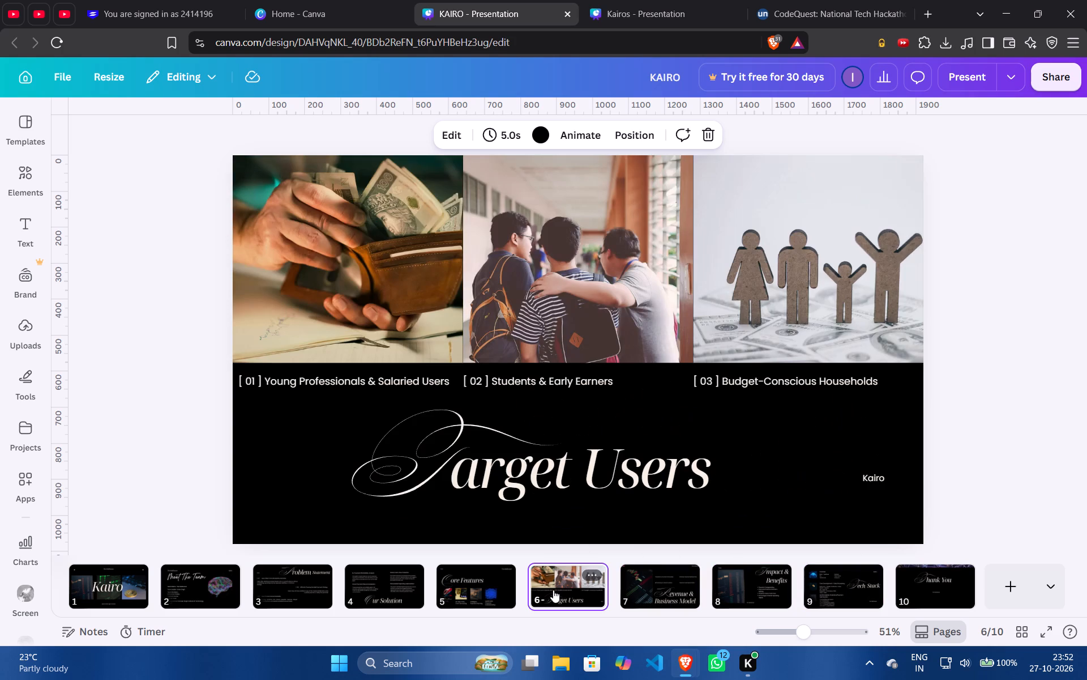
left_click_drag(442, 594, 469, 596)
left_click(469, 596)
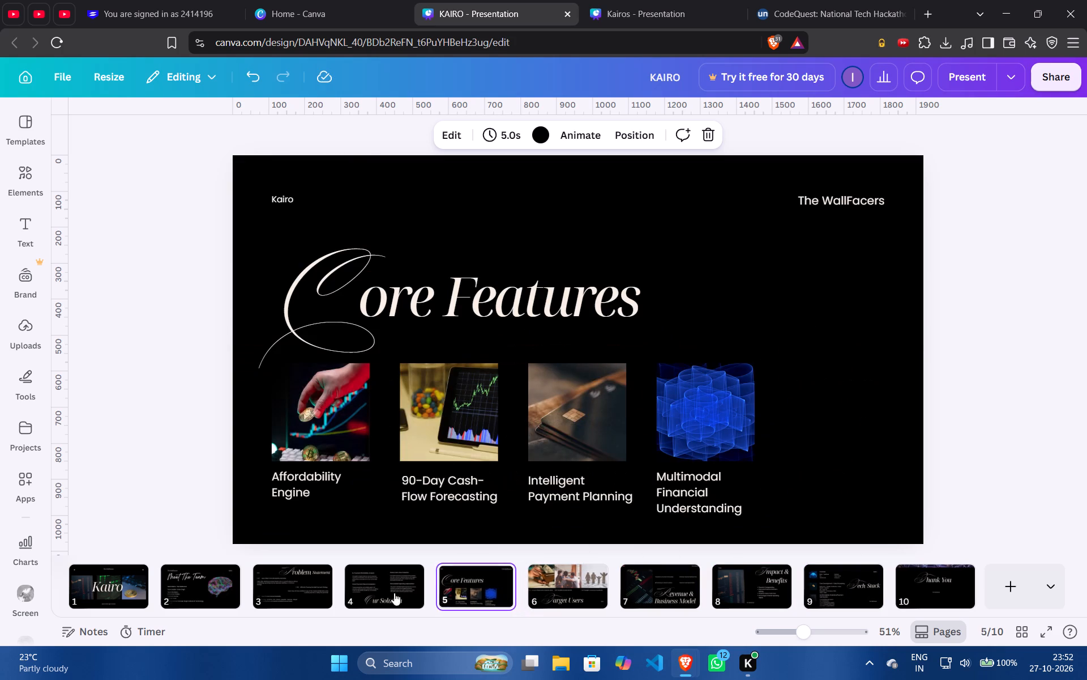
left_click(382, 593)
left_click(319, 589)
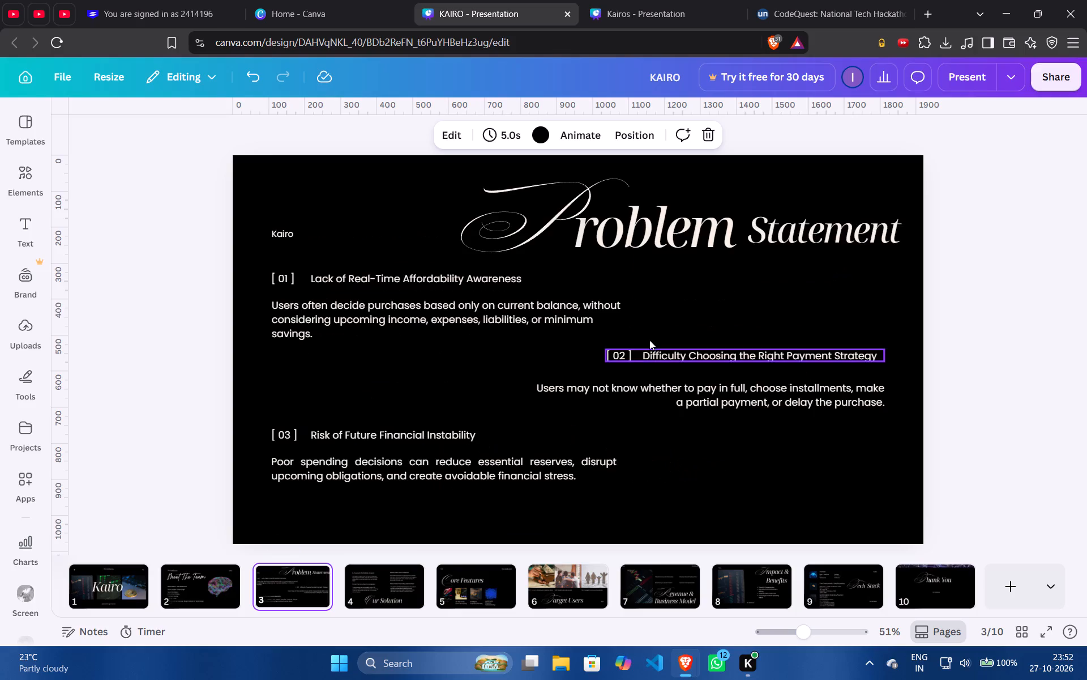
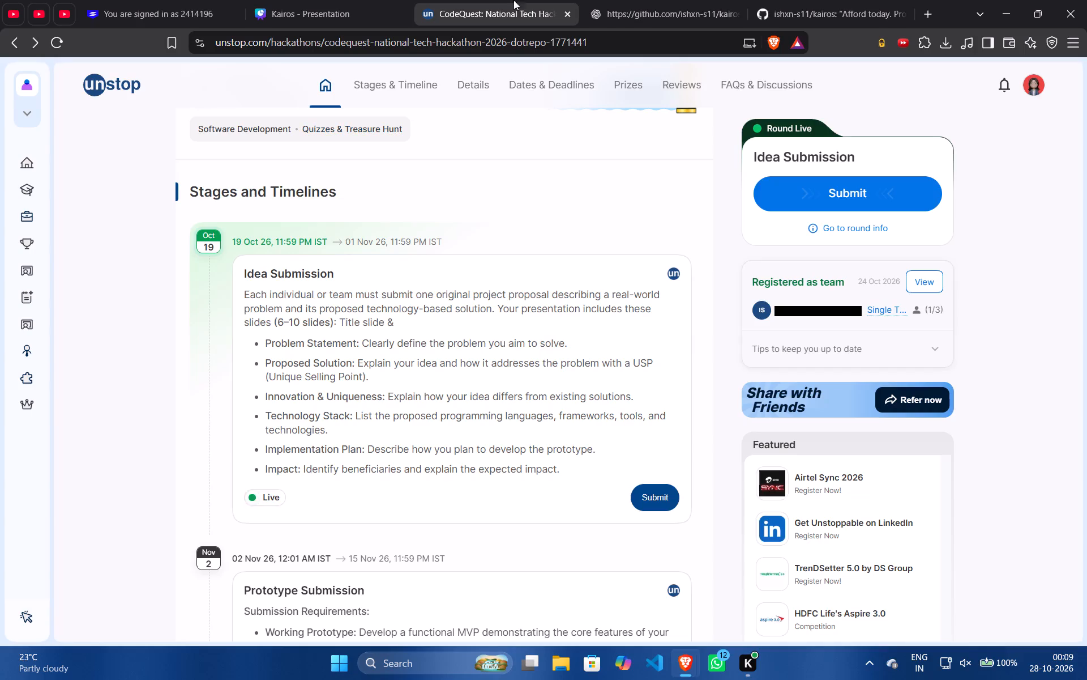
scroll(513, 0, "down", 1)
left_click(346, 0)
scroll(435, 169, "up", 2)
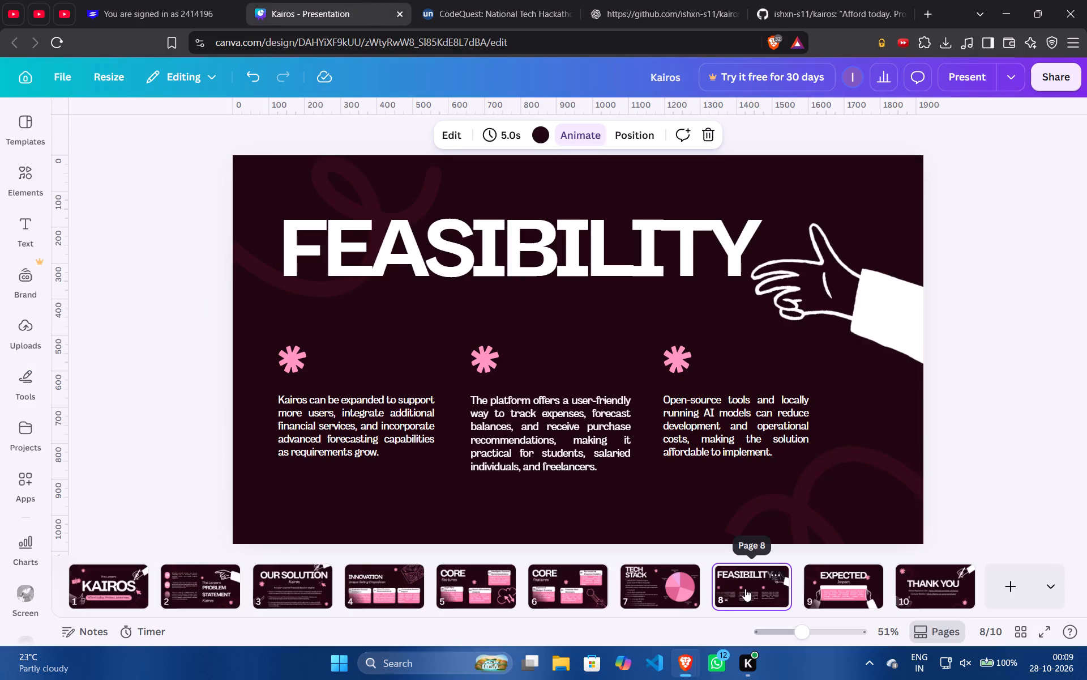
right_click(745, 589)
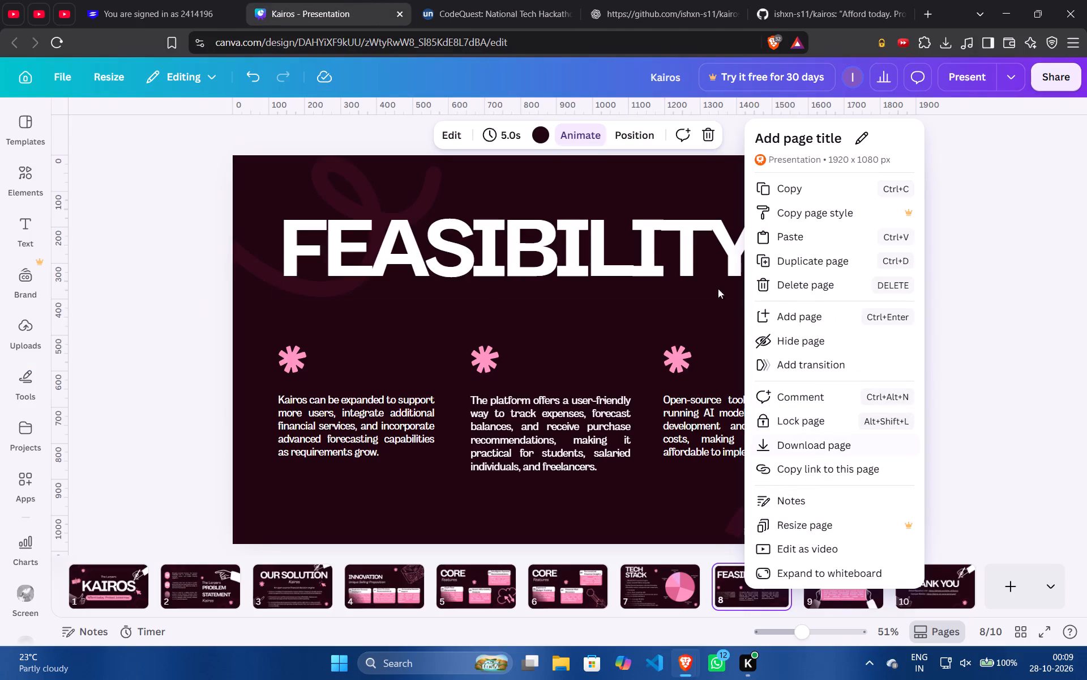
left_click(610, 335)
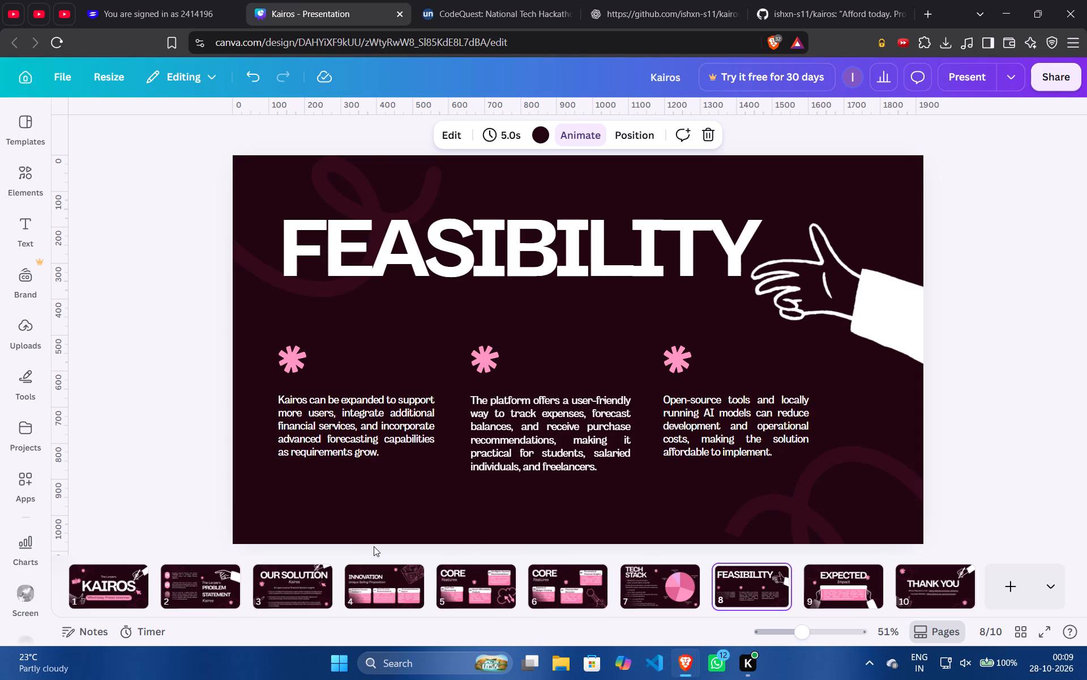
left_click(490, 0)
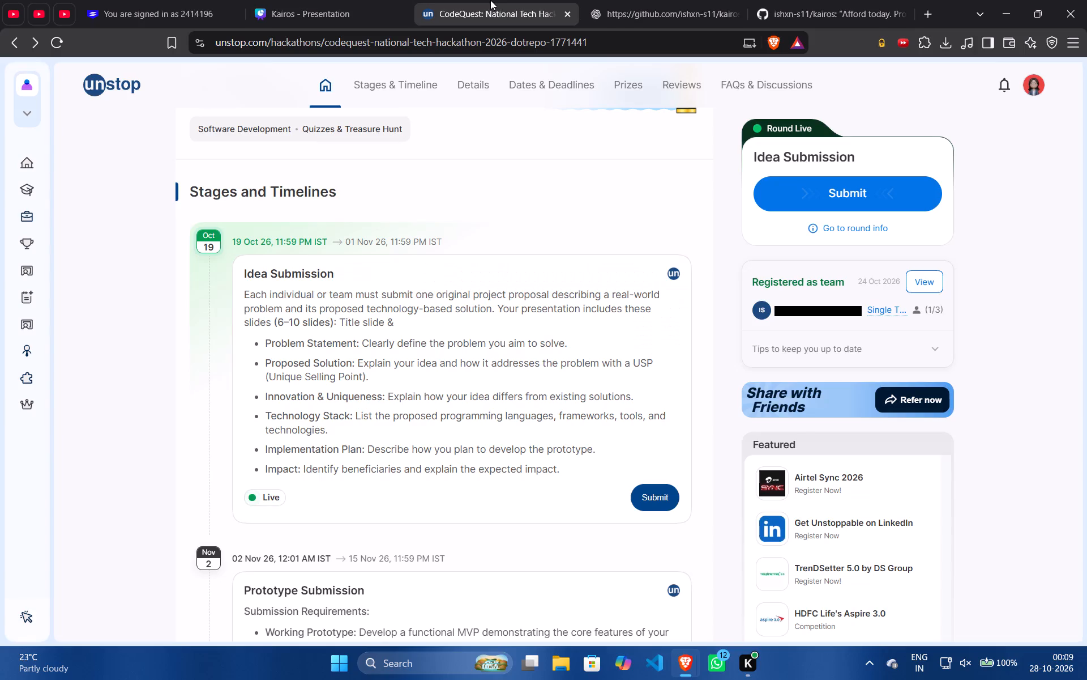
left_click(417, 0)
left_click(344, 0)
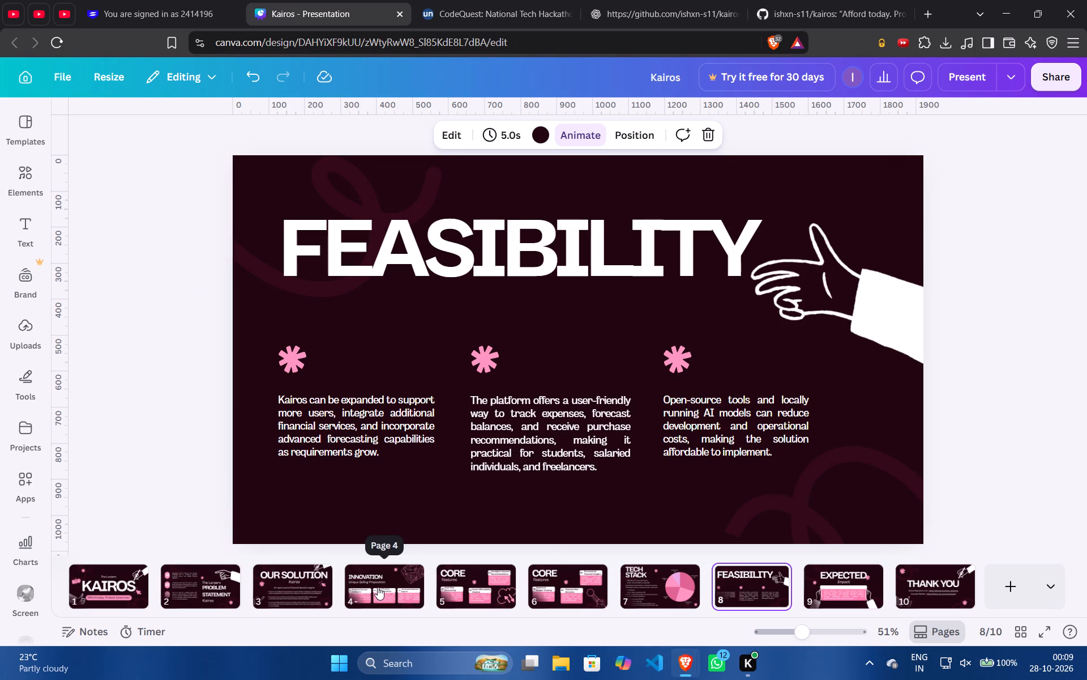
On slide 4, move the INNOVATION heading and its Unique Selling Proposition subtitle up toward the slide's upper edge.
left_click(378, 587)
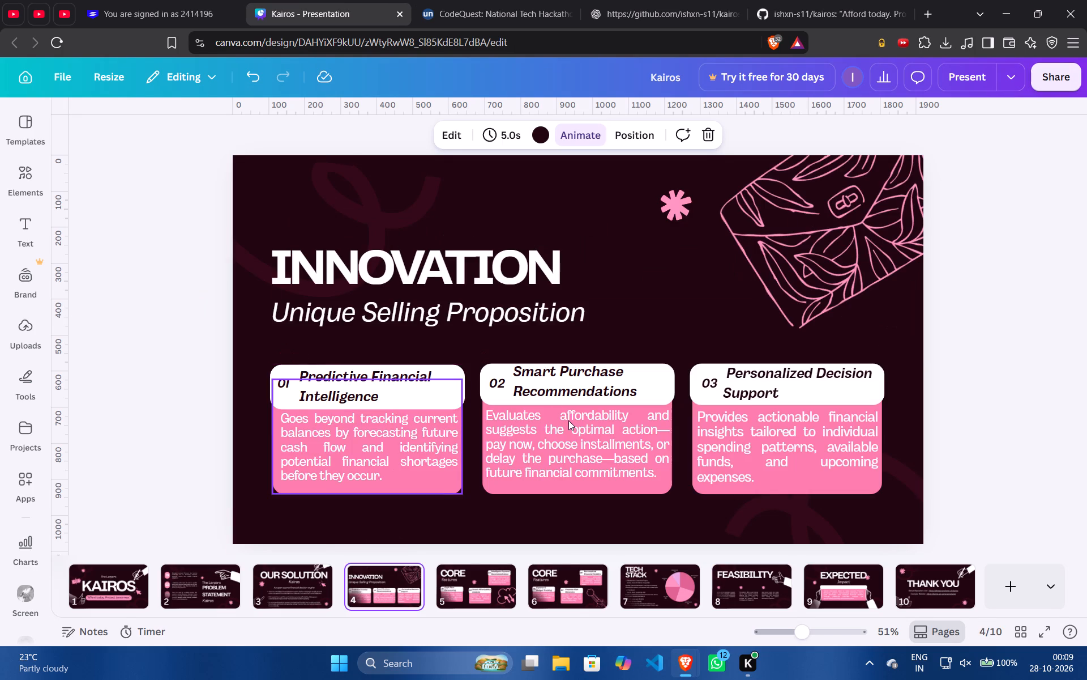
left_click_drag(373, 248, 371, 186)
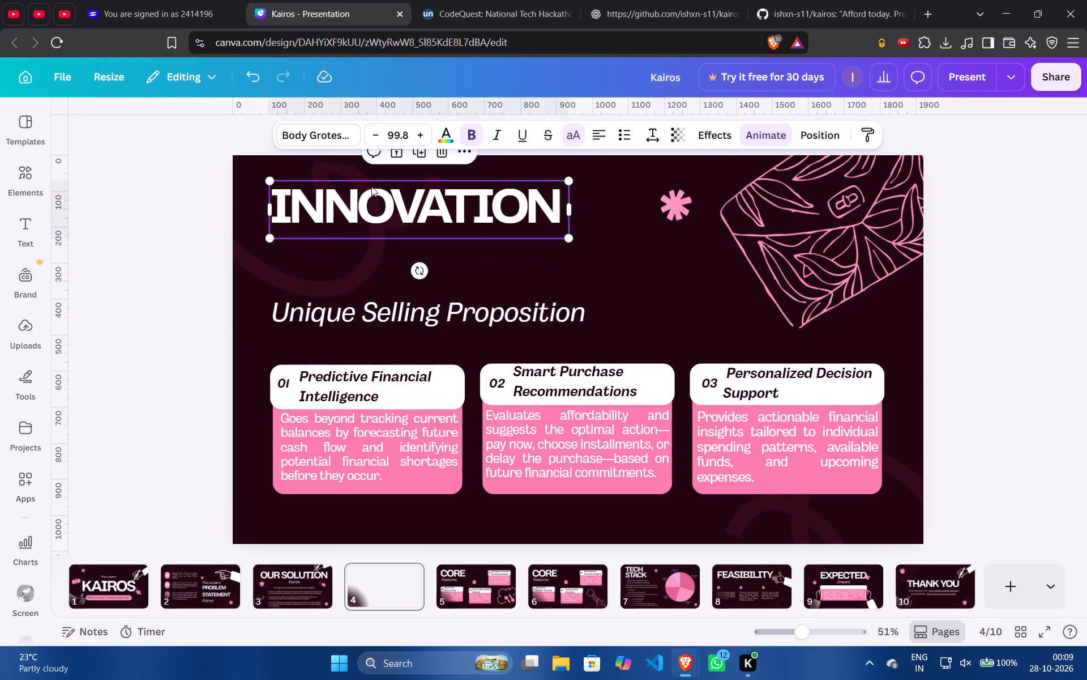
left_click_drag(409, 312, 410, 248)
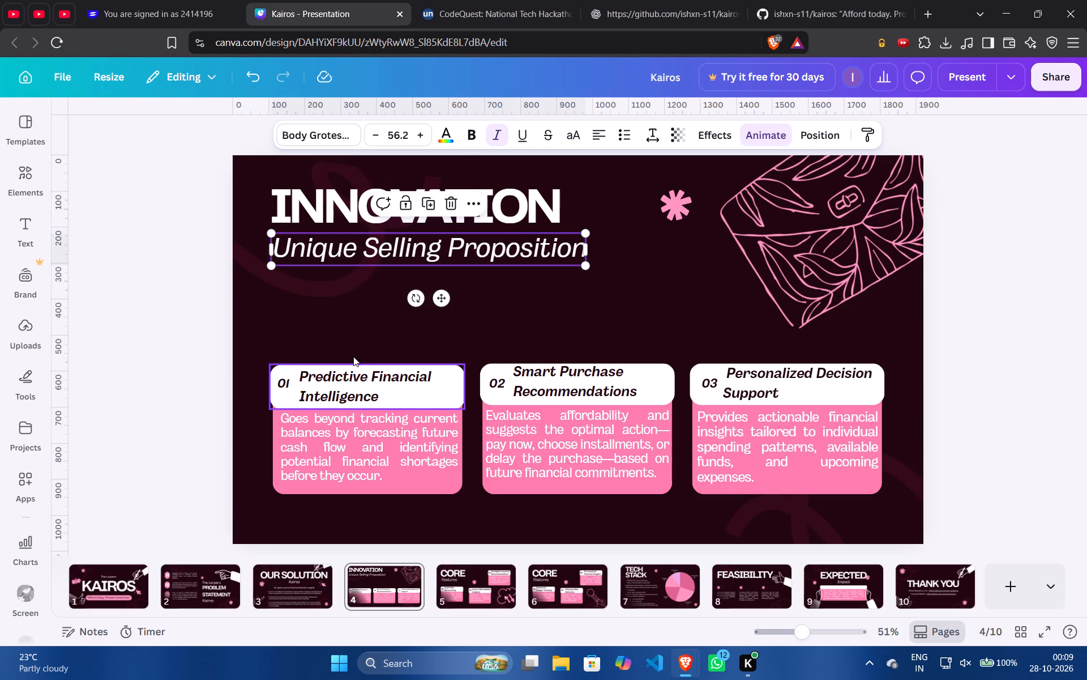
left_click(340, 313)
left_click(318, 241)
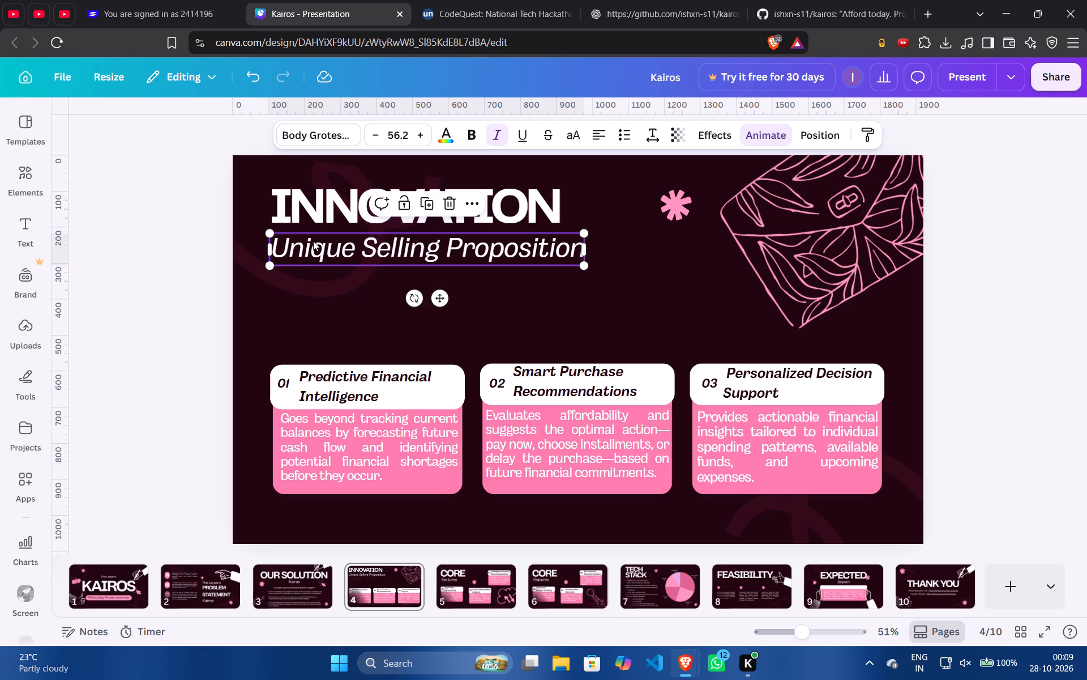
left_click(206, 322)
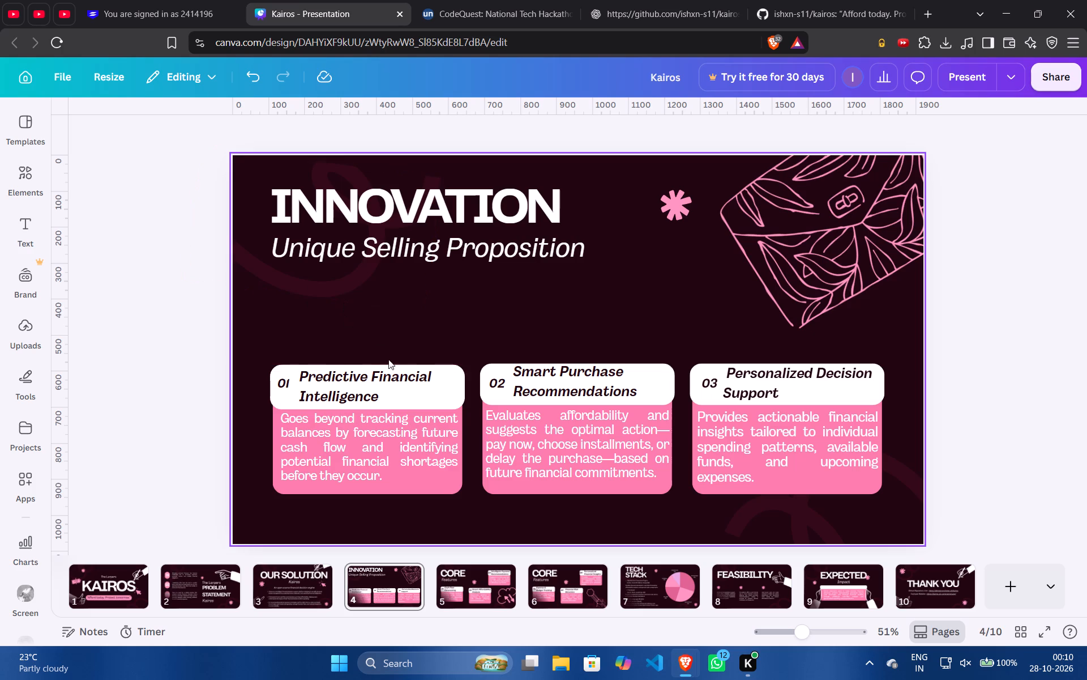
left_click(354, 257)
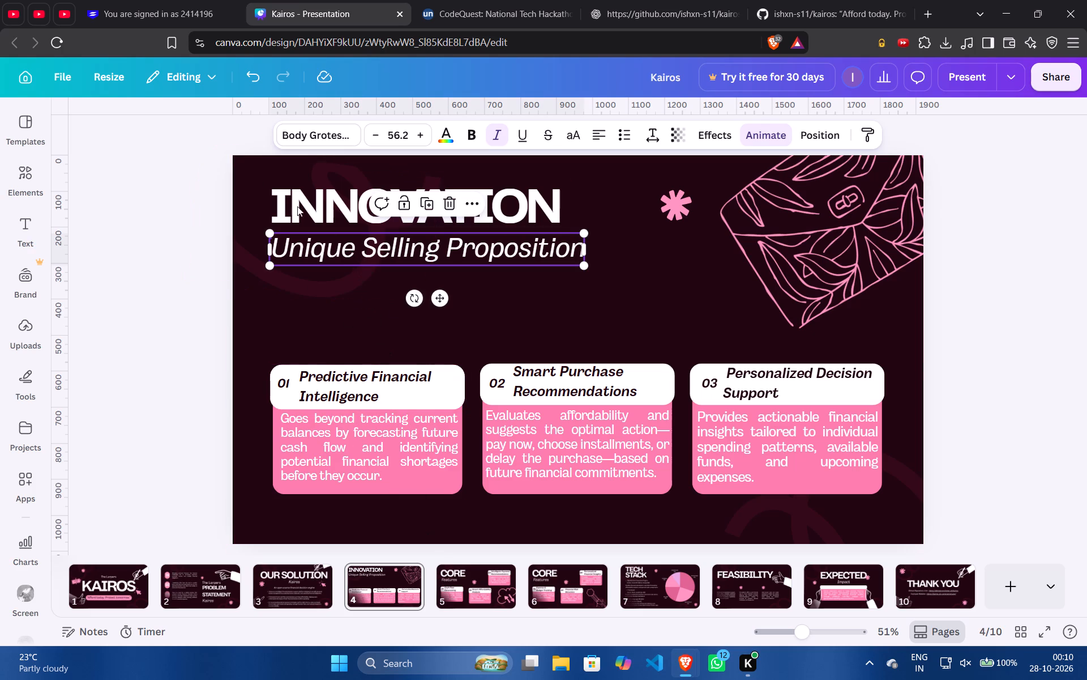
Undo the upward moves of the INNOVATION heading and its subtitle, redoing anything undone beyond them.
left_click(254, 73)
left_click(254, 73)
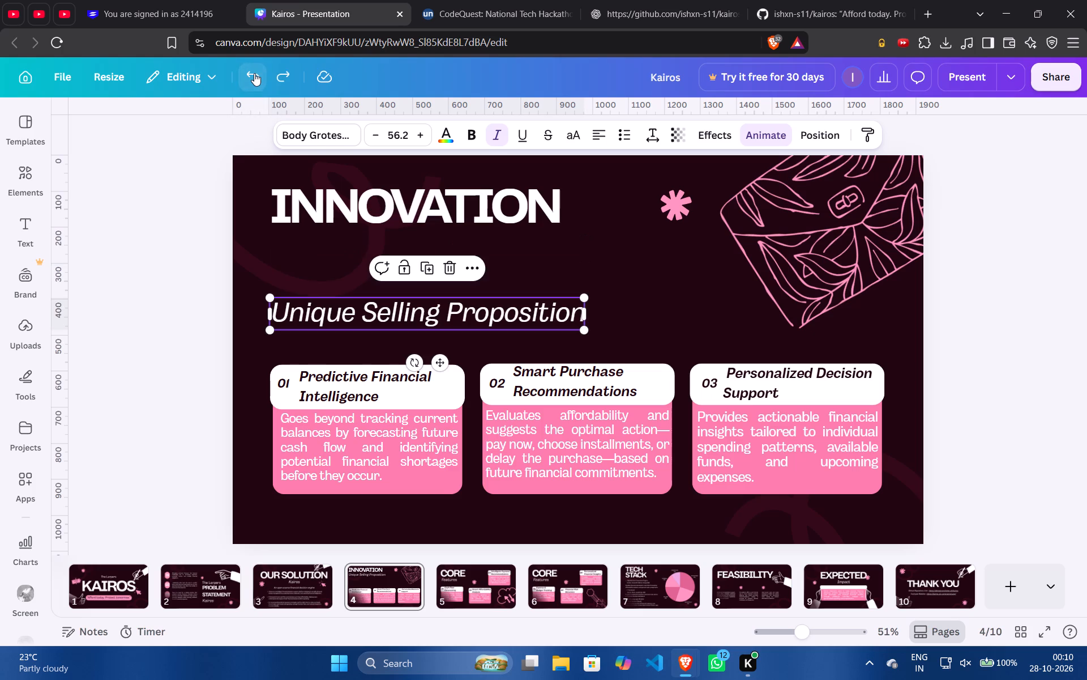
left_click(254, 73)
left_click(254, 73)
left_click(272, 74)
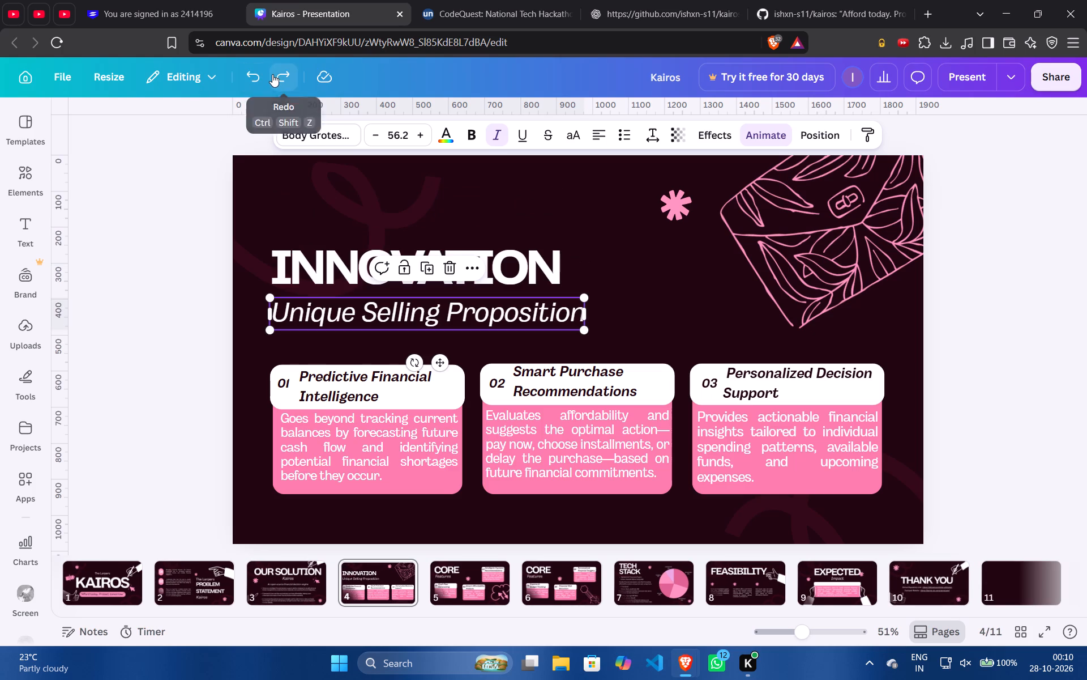
Delete the Unique Selling Proposition subtitle from the Innovation slide.
left_click(382, 310)
key("BackSpace")
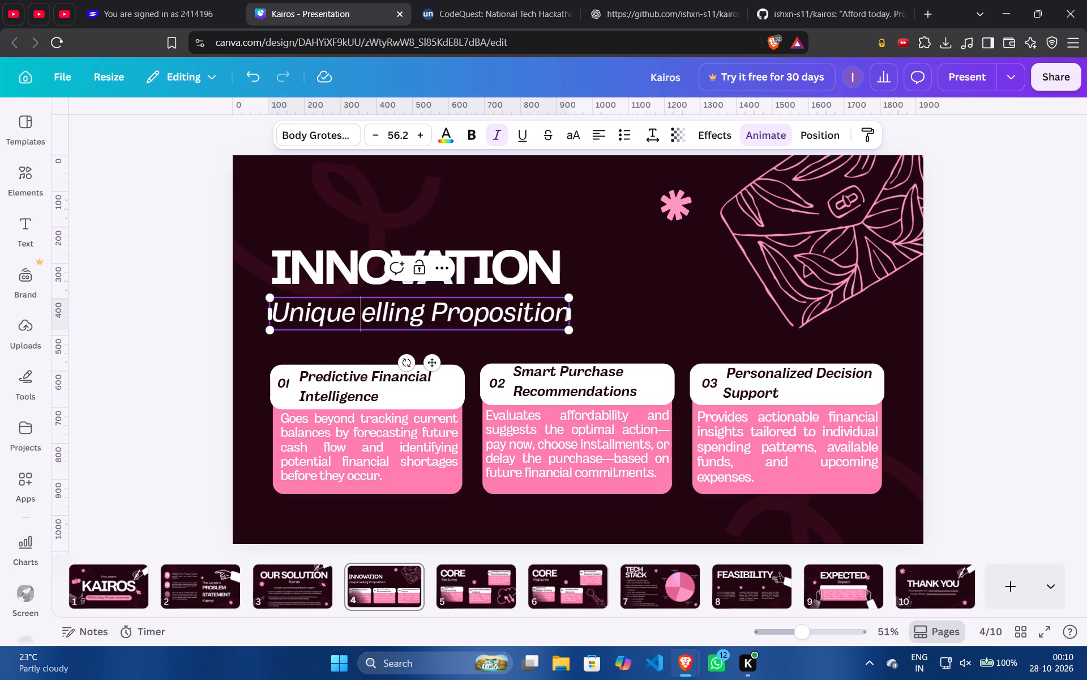
left_click(630, 320)
left_click(528, 316)
key("BackSpace")
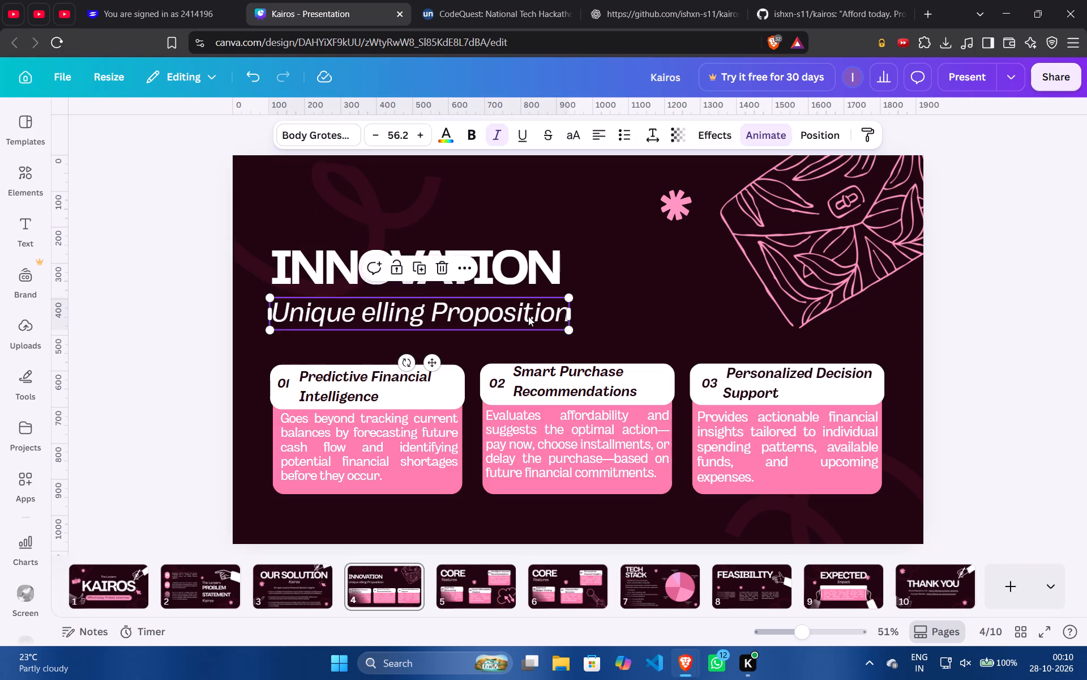
Move the INNOVATION heading down to just above the three cards, aligned with the left edge of the first card.
left_click_drag(377, 264, 380, 314)
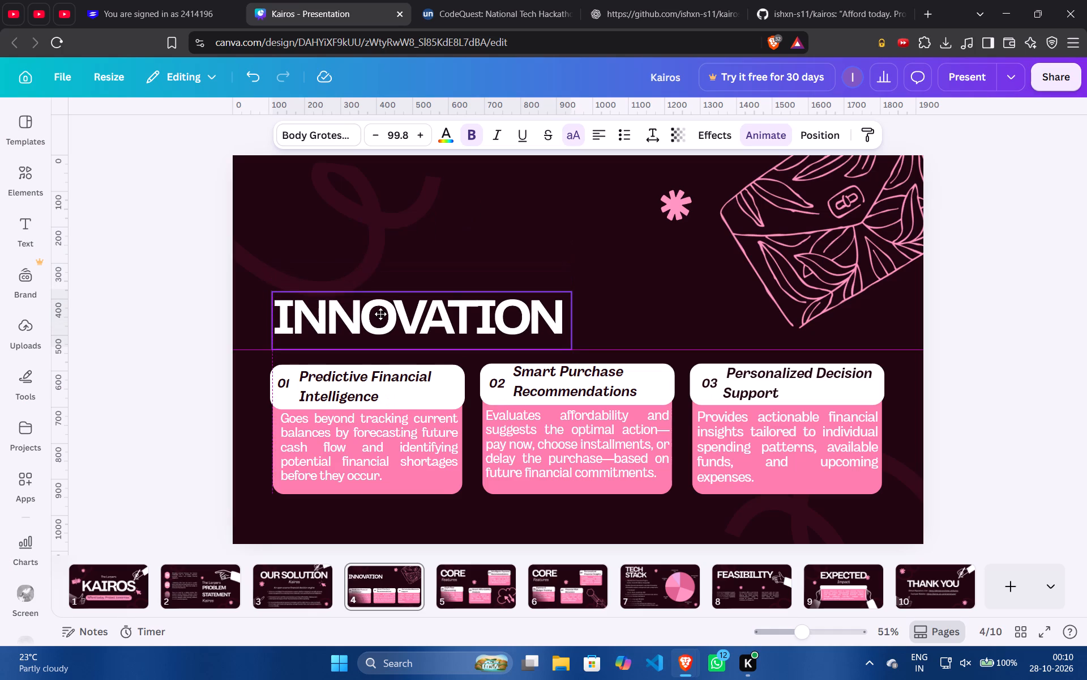
left_click_drag(380, 314, 378, 311)
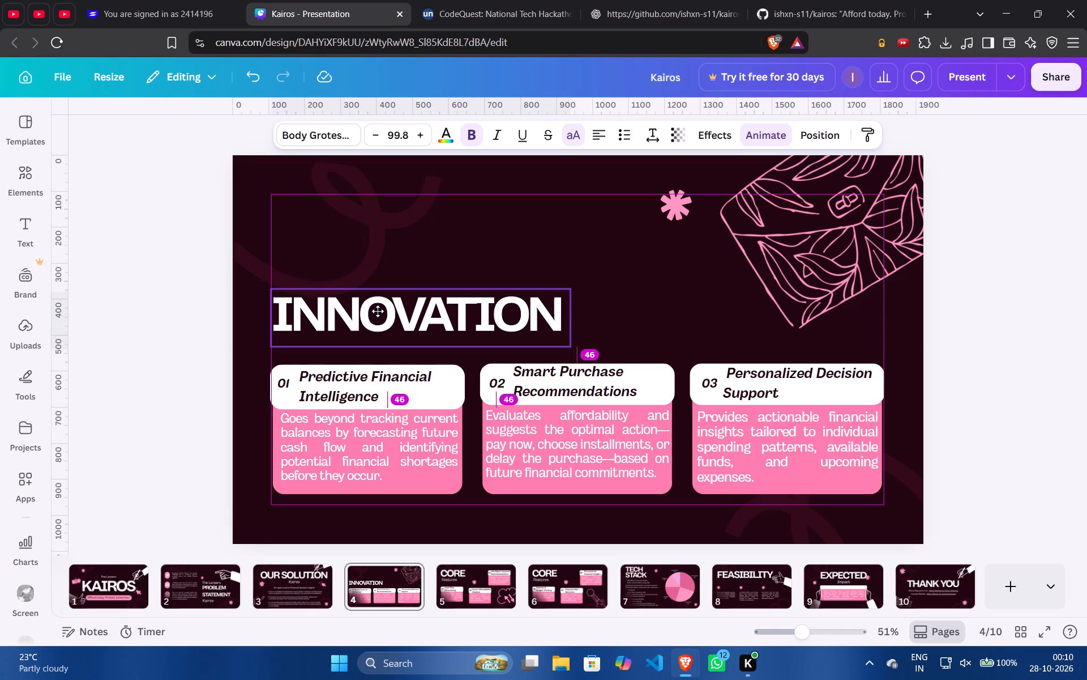
left_click_drag(378, 311, 378, 310)
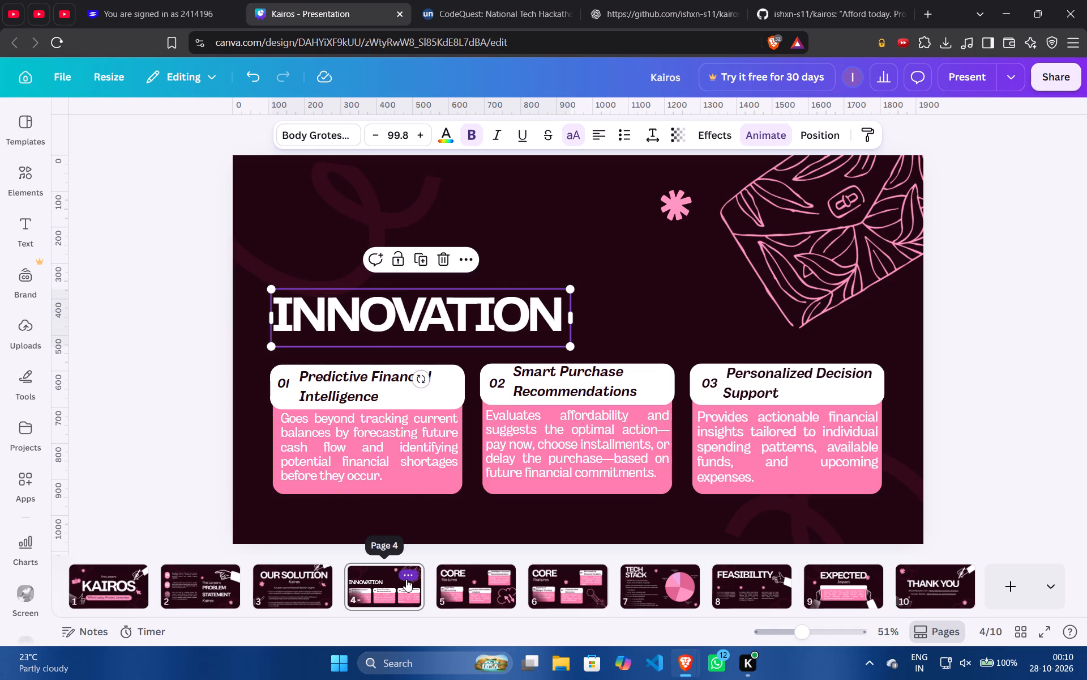
Duplicate the Feasibility slide and place the copy directly after the Innovation slide as slide 5.
right_click(731, 586)
left_click(771, 256)
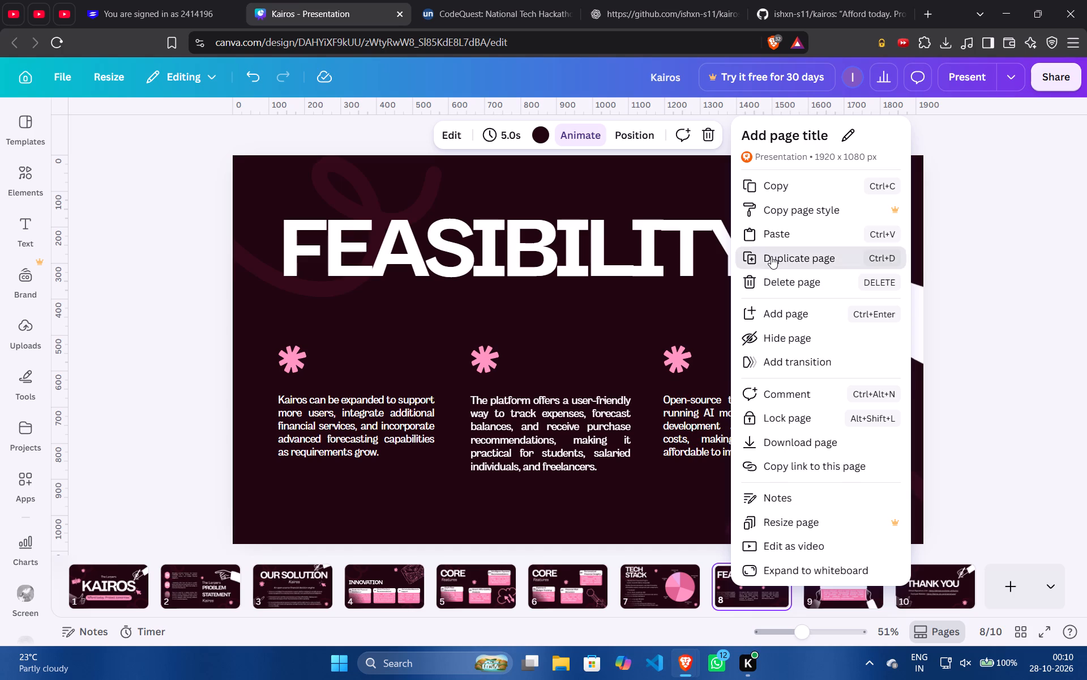
left_click_drag(830, 581, 394, 560)
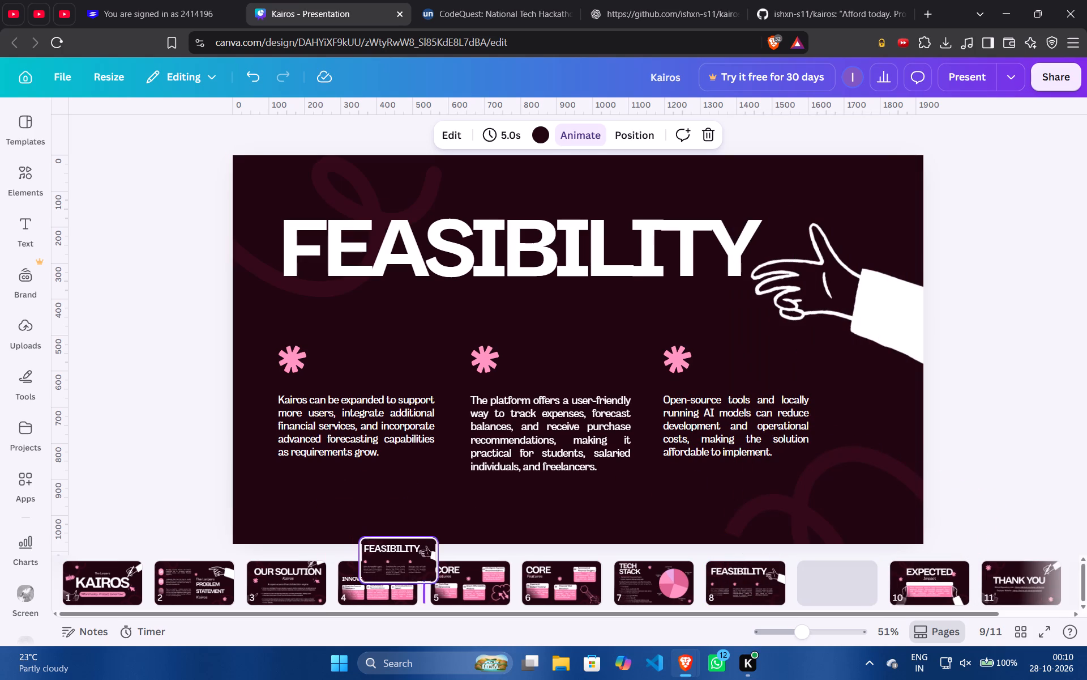
left_click_drag(394, 560, 424, 454)
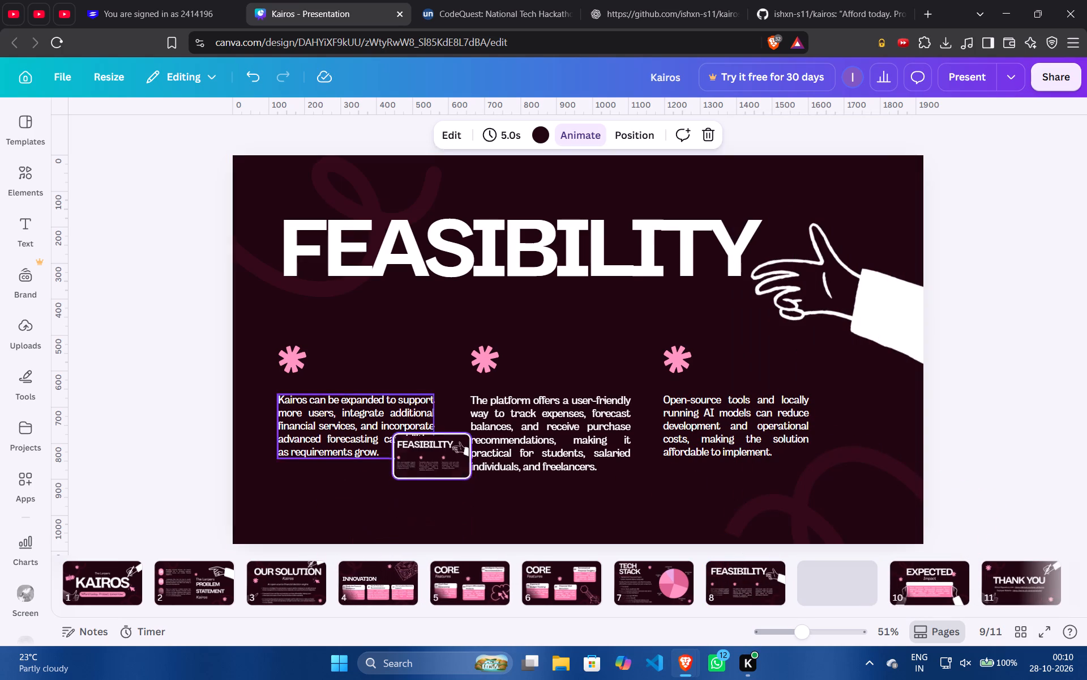
left_click_drag(424, 454, 427, 561)
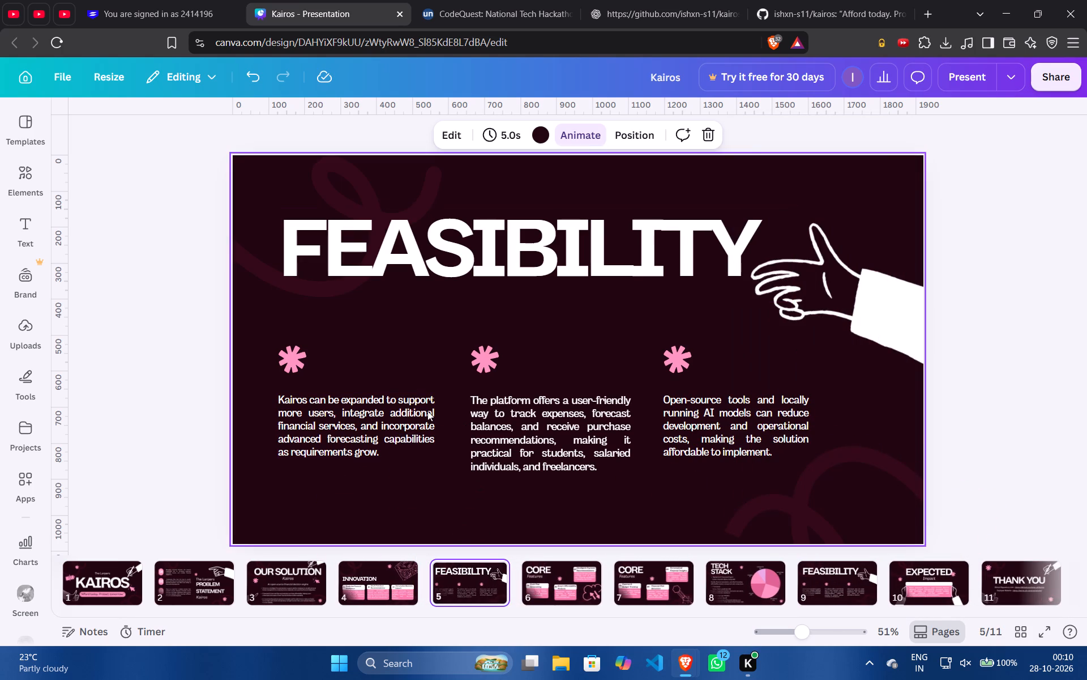
Replace the FEASIBILITY heading on slide 5 with "Unique selling point".
triple_click(400, 252)
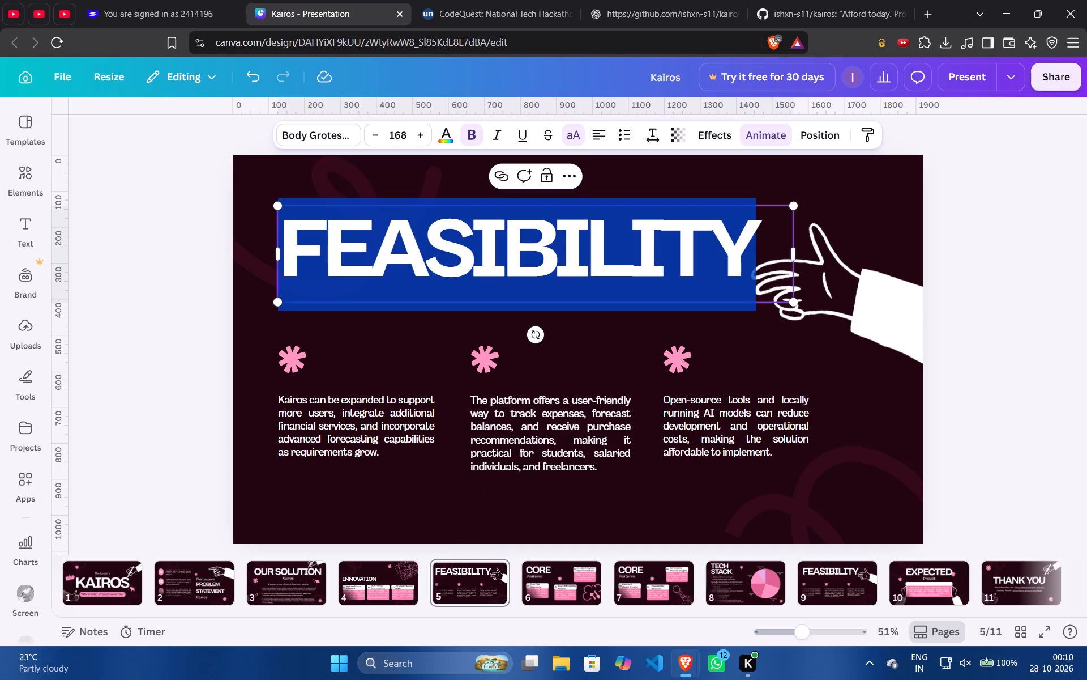
key("BackSpace")
type("Uni")
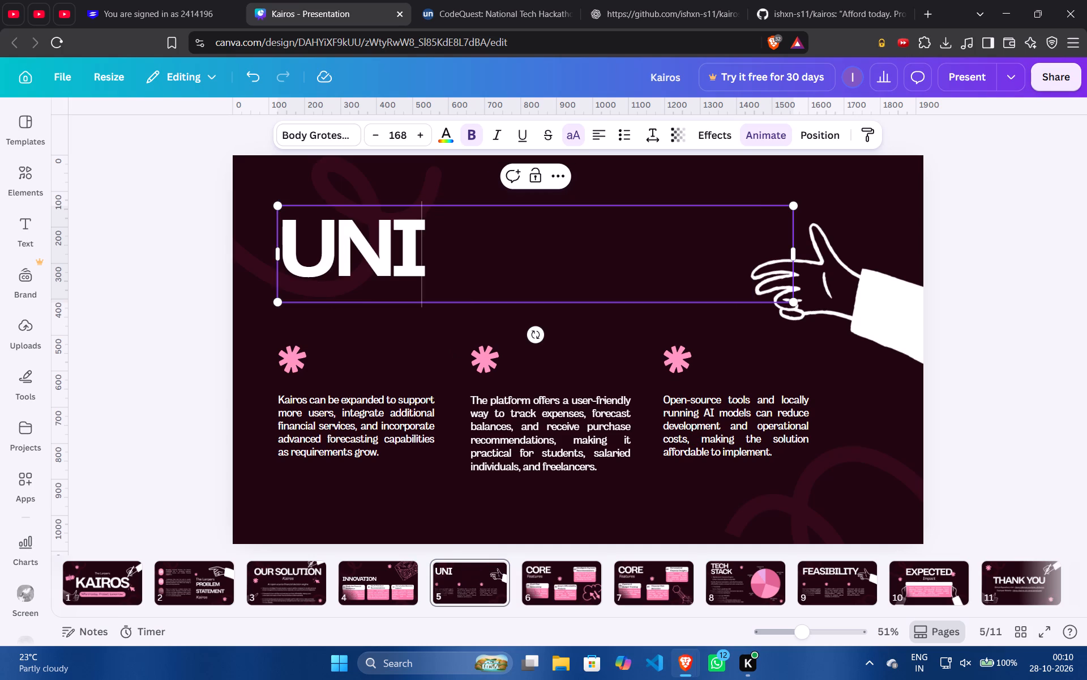
type("ue")
key("BackSpace")
key("BackSpace")
key("BackSpace")
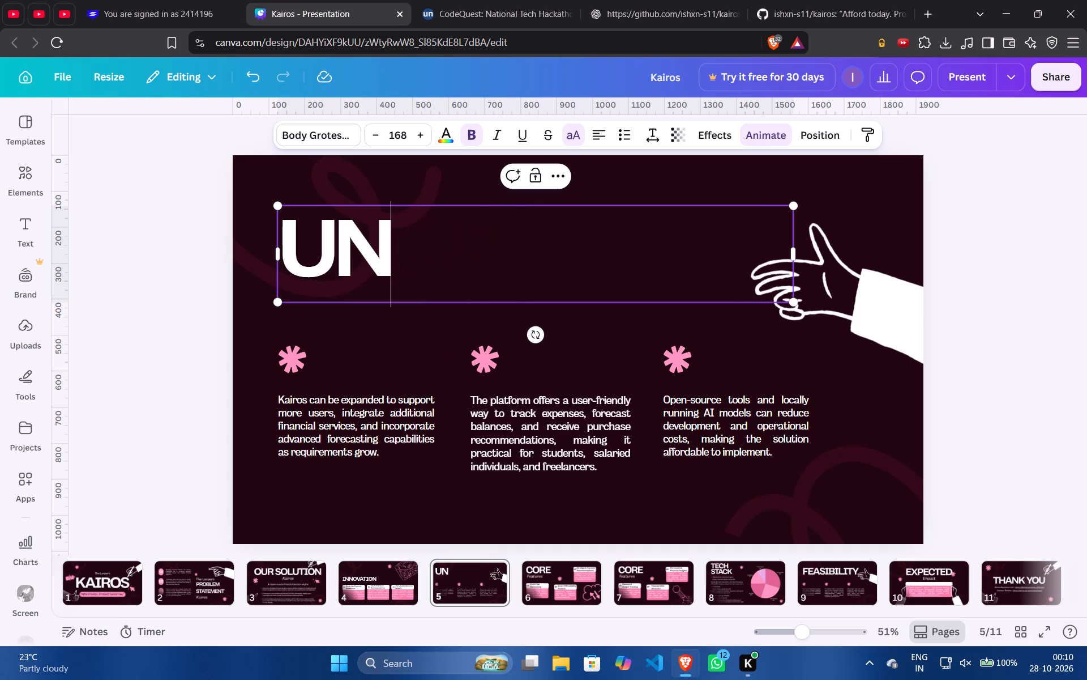
type("ique selling point")
left_click(383, 135)
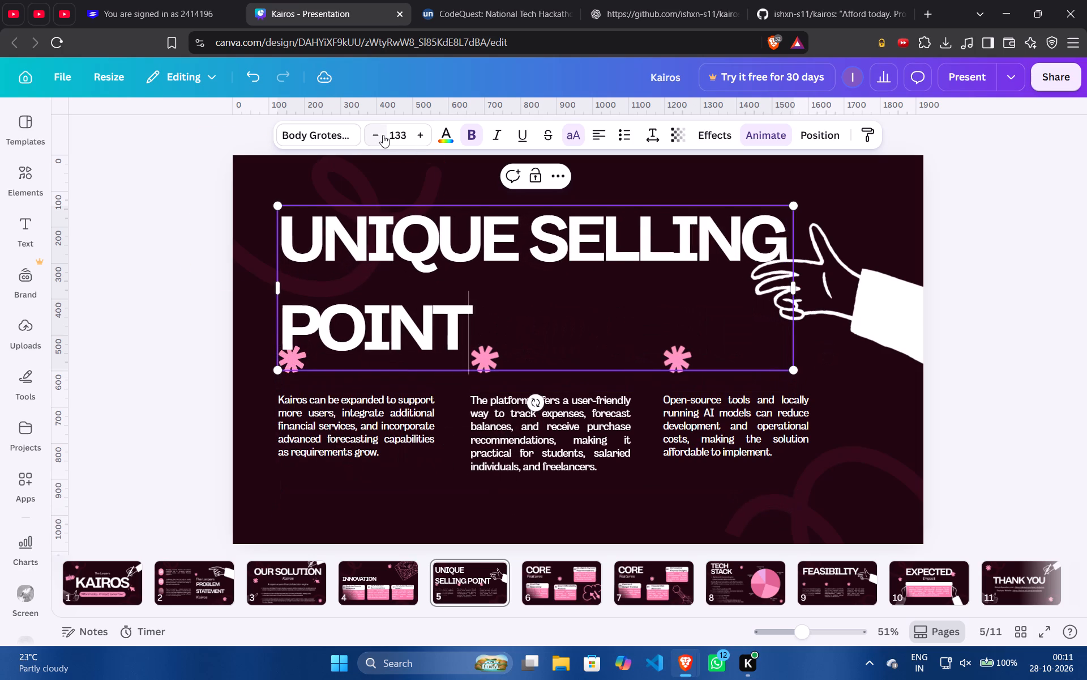
triple_click(383, 135)
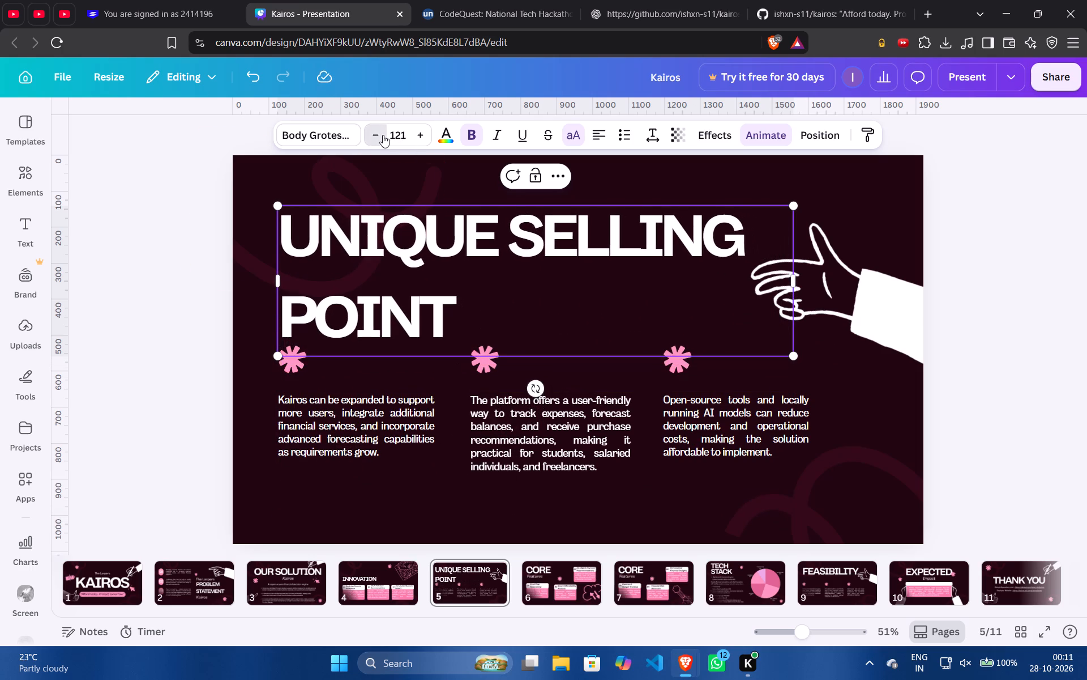
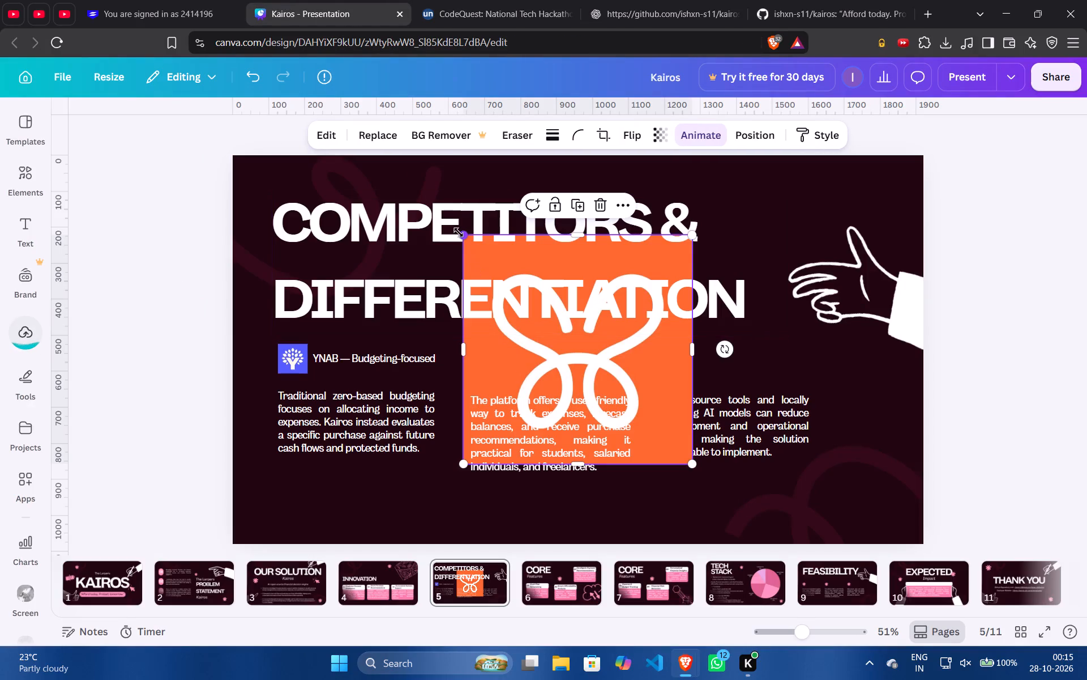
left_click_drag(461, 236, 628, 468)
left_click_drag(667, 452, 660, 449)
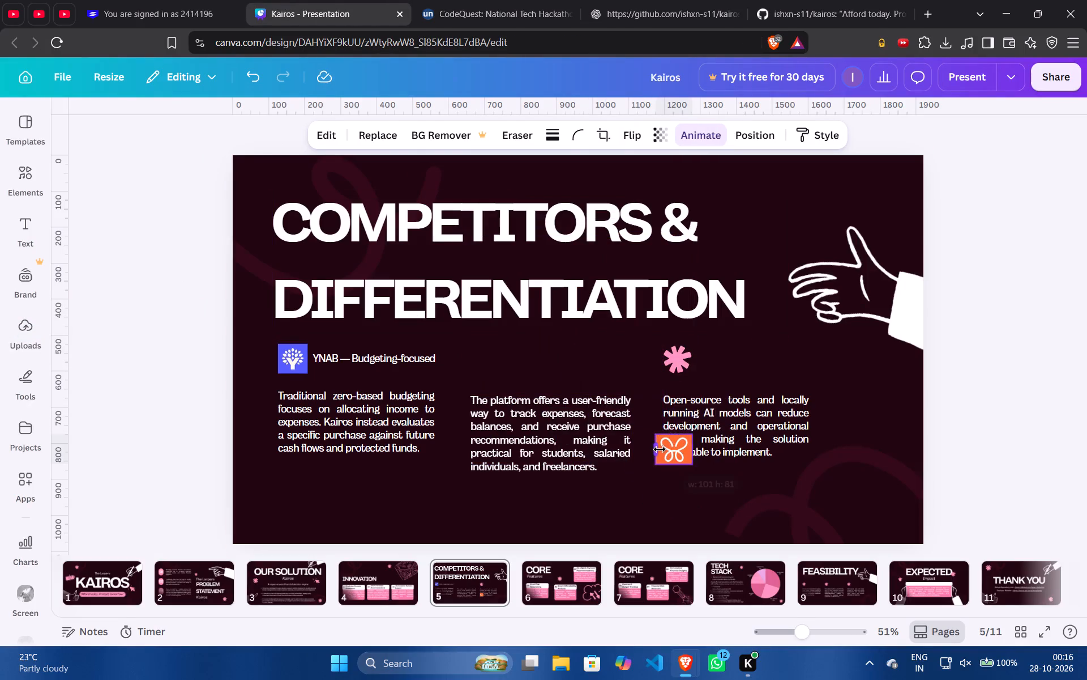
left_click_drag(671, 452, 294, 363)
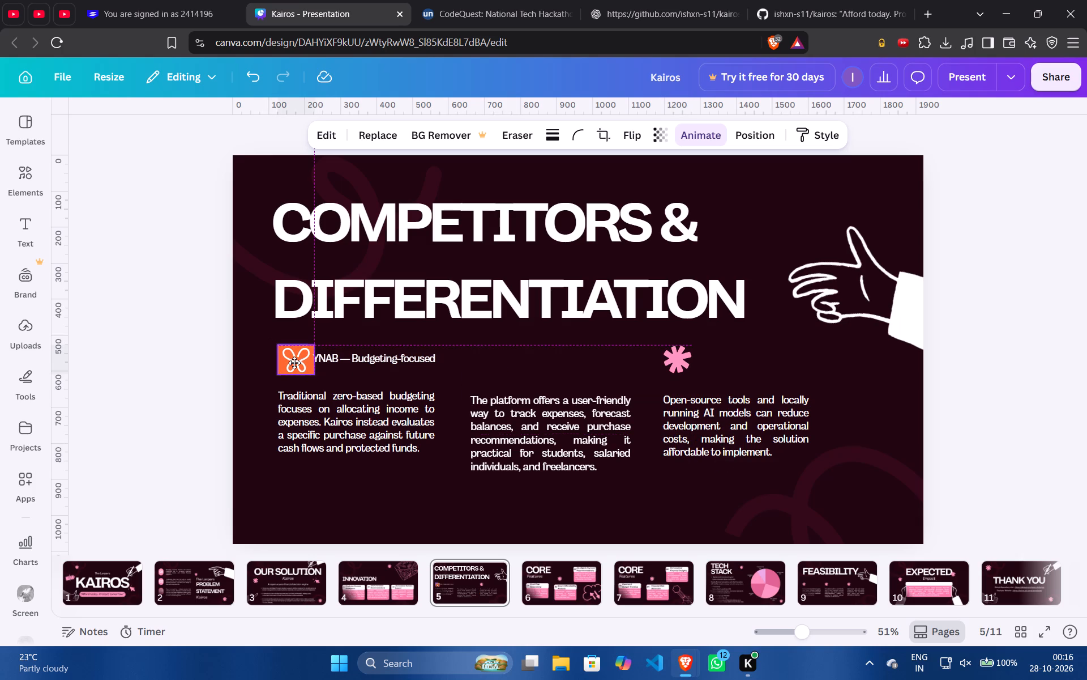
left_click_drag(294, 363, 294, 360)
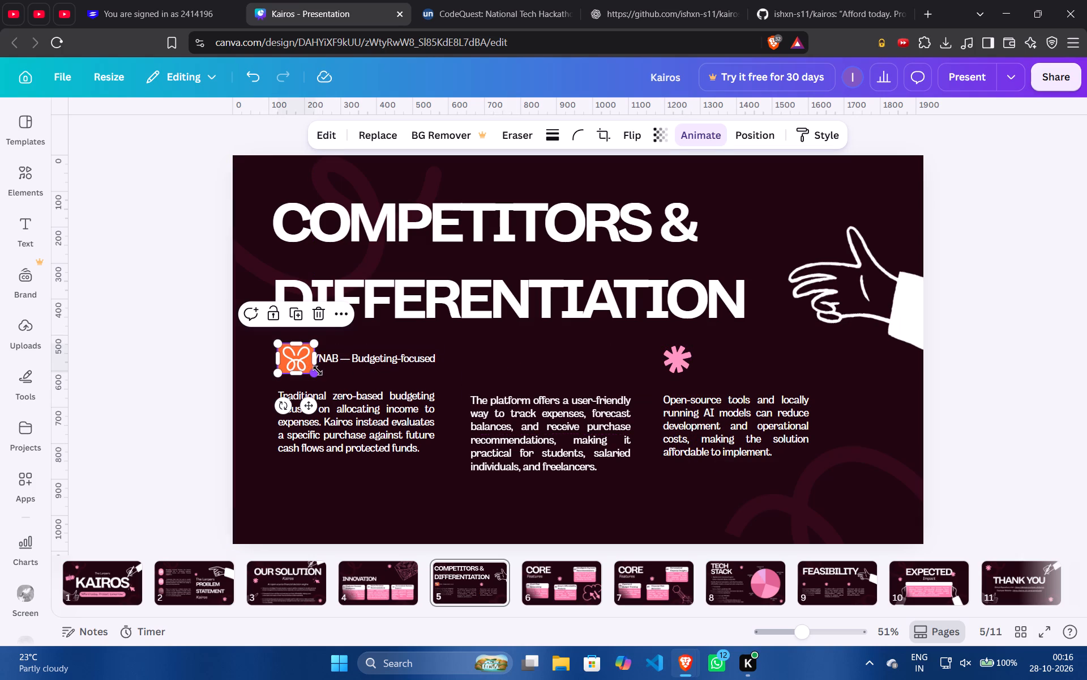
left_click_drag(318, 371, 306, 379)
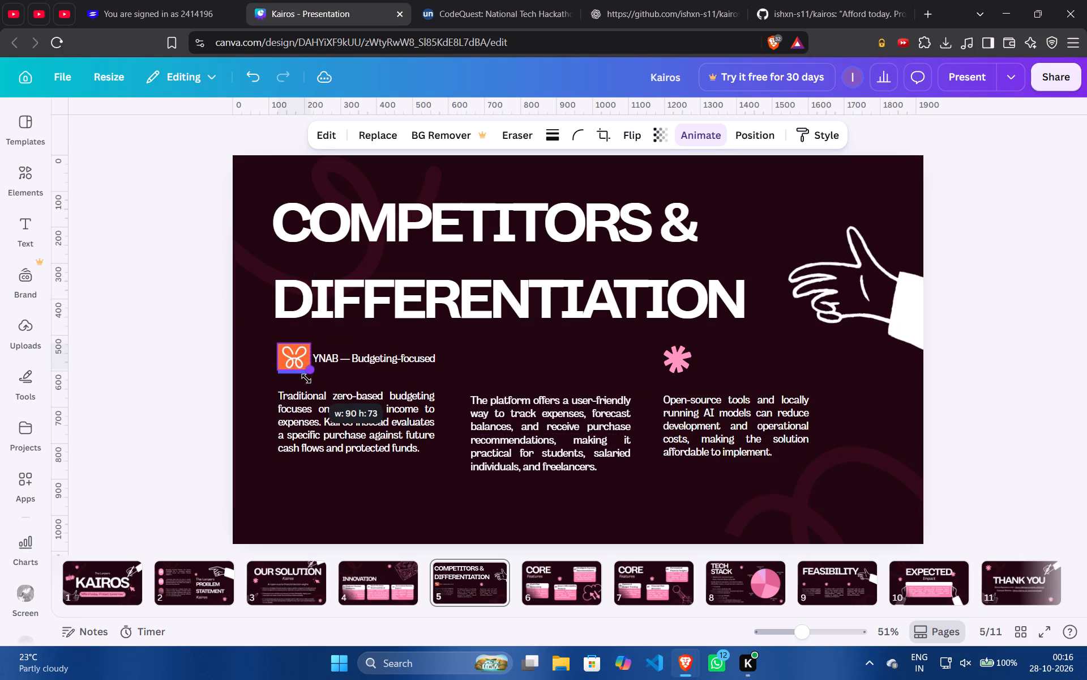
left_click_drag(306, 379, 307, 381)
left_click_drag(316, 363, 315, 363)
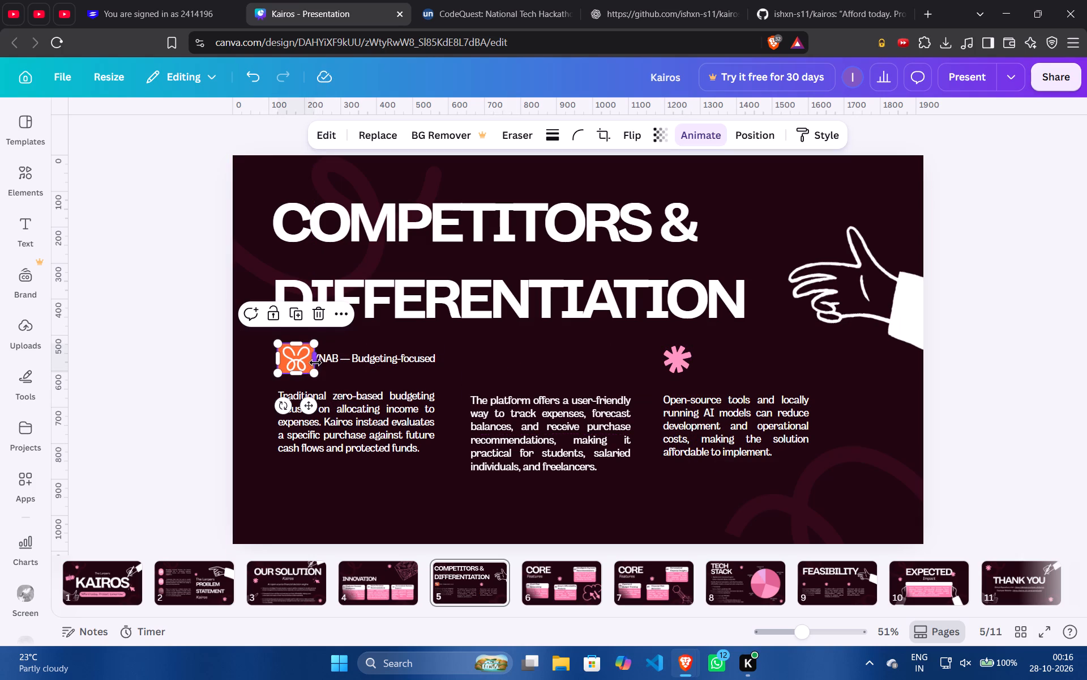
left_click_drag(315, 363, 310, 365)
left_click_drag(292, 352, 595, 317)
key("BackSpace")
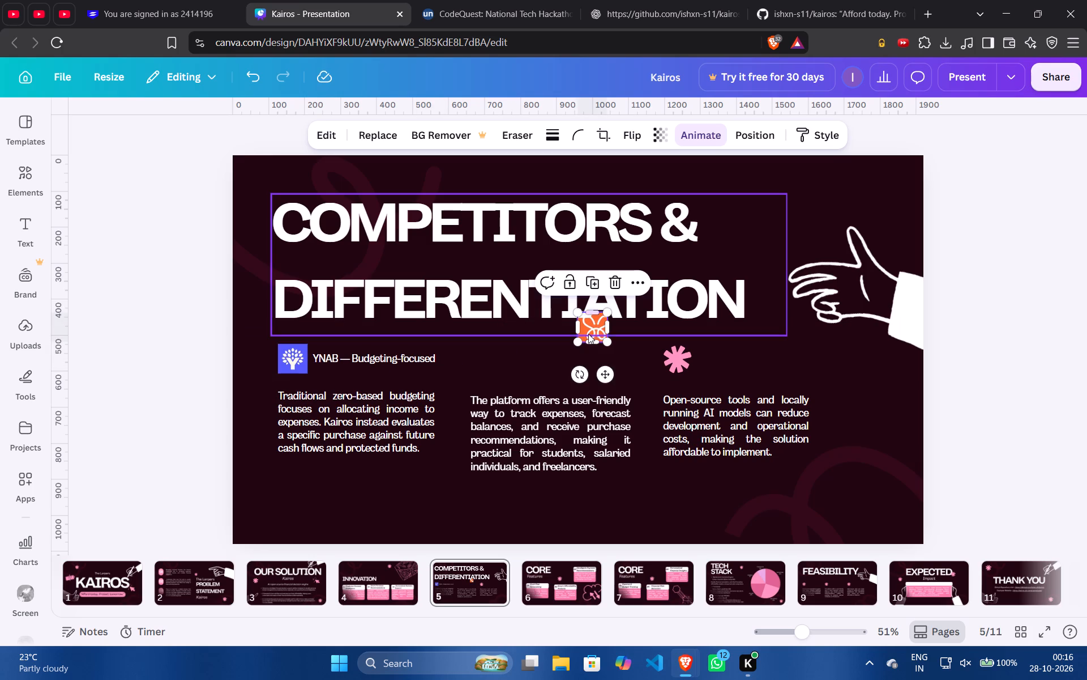
Paste the Monarch Money logo on the slide and shrink it to about 79 by 79, matching the YNAB logo beneath it.
left_click(517, 382)
key("ctrl+v")
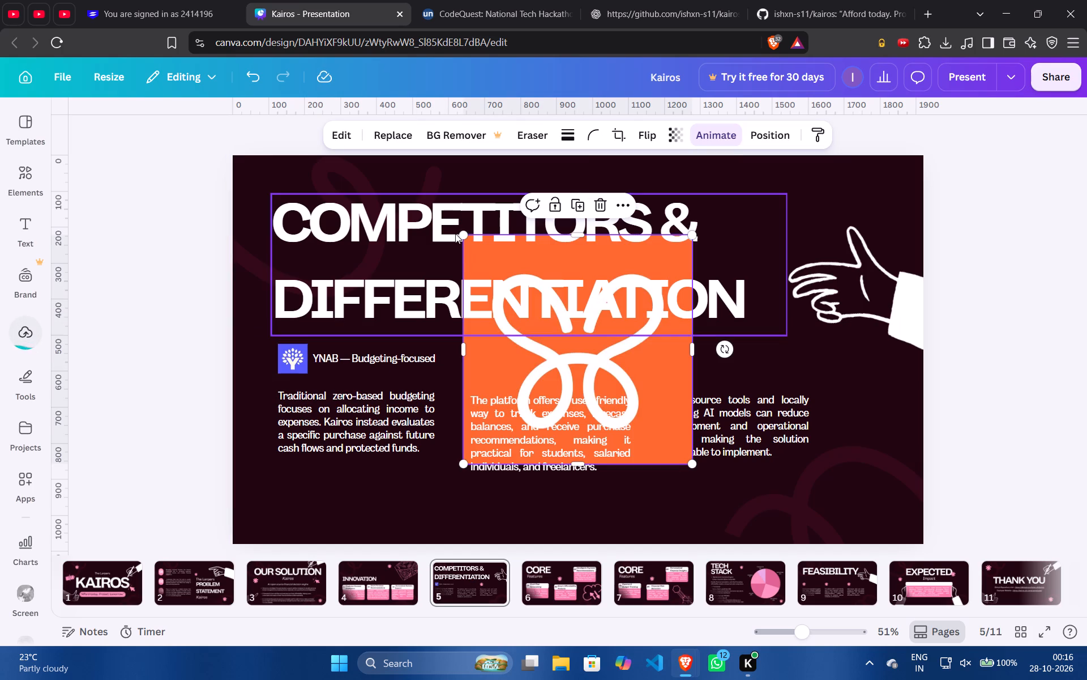
left_click_drag(465, 237, 617, 452)
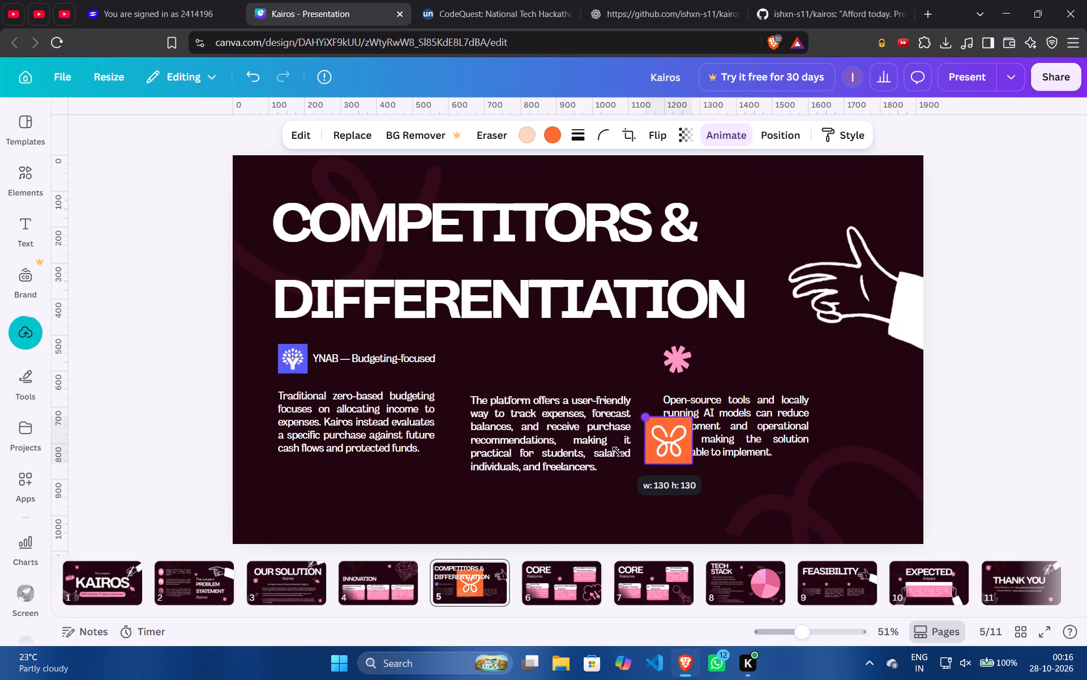
left_click_drag(617, 452, 635, 463)
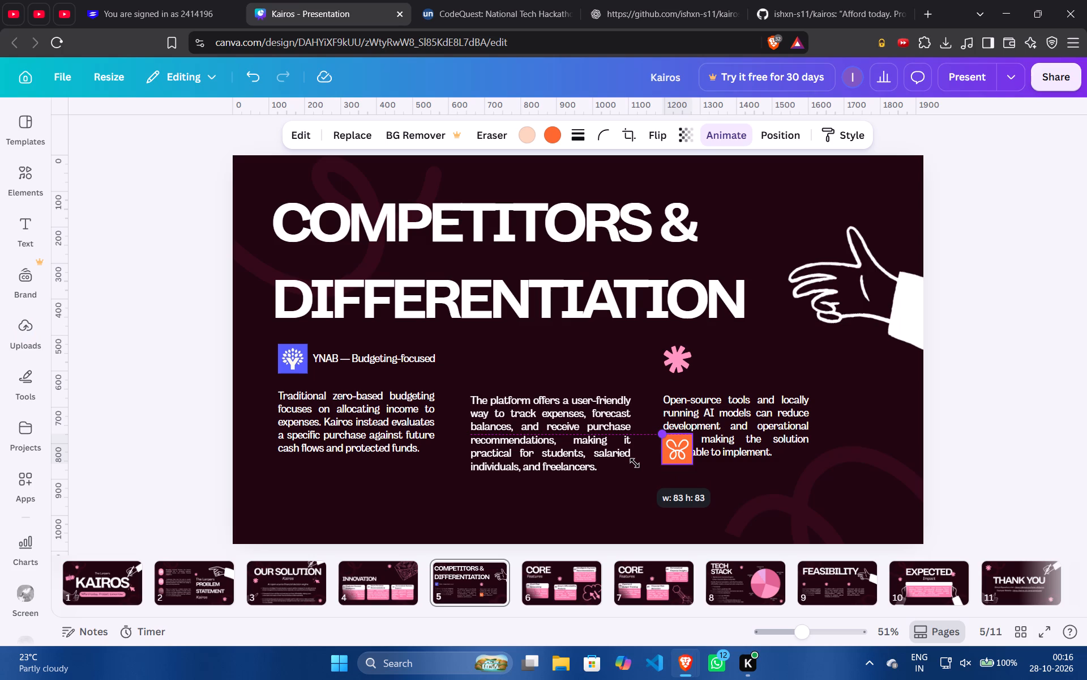
left_click_drag(635, 463, 628, 460)
left_click_drag(664, 447, 288, 362)
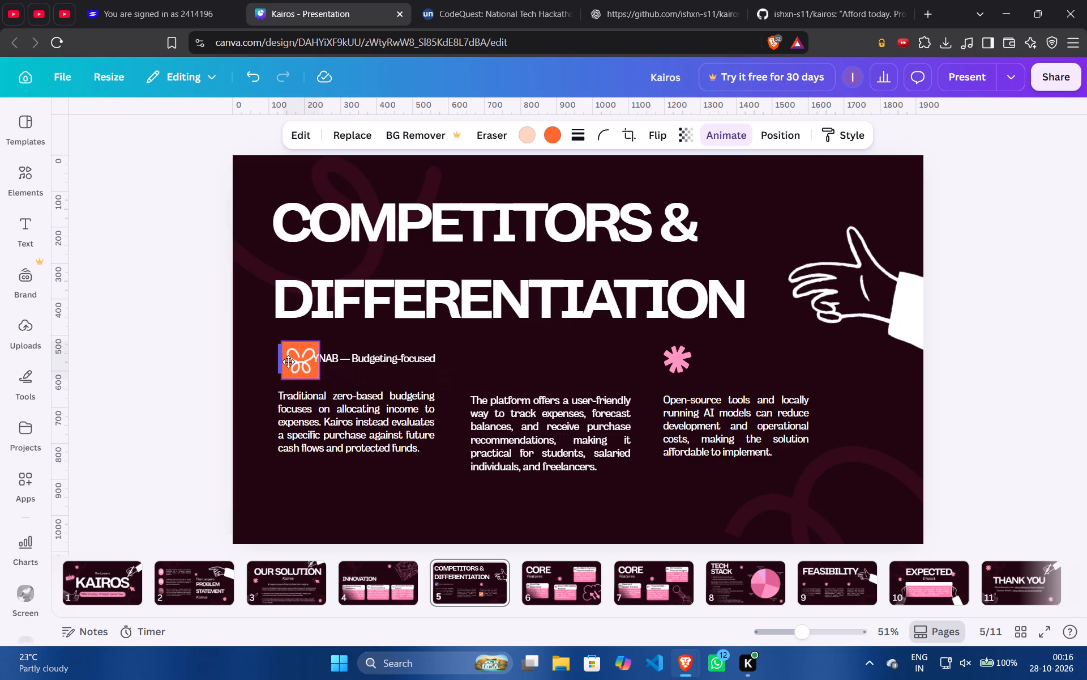
left_click_drag(288, 362, 289, 365)
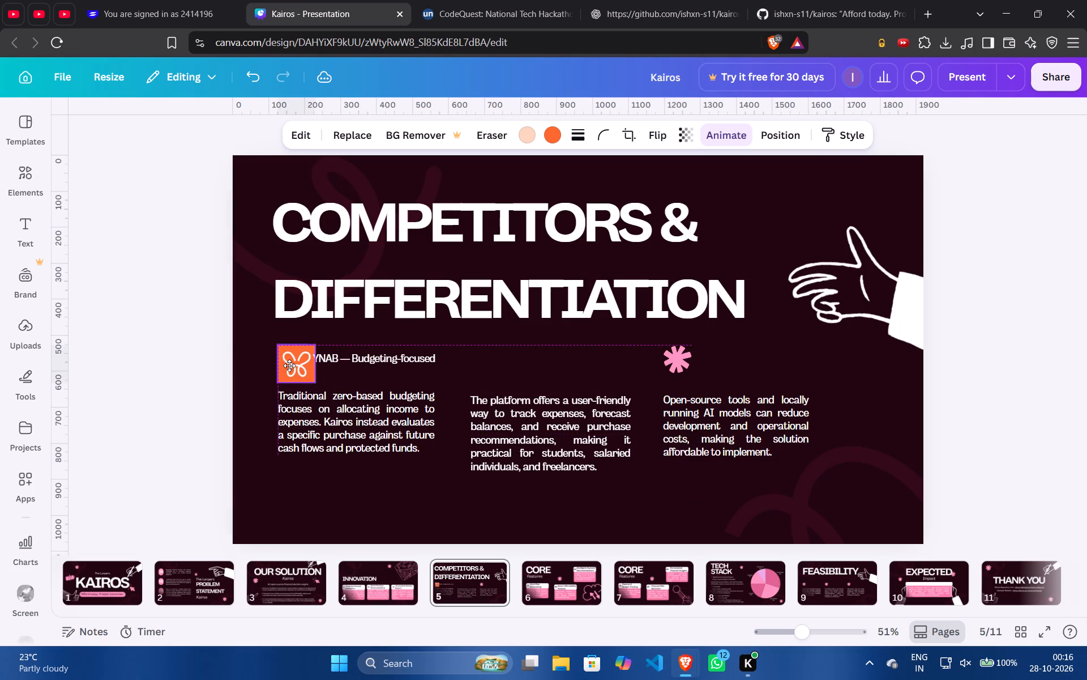
left_click_drag(289, 365, 290, 365)
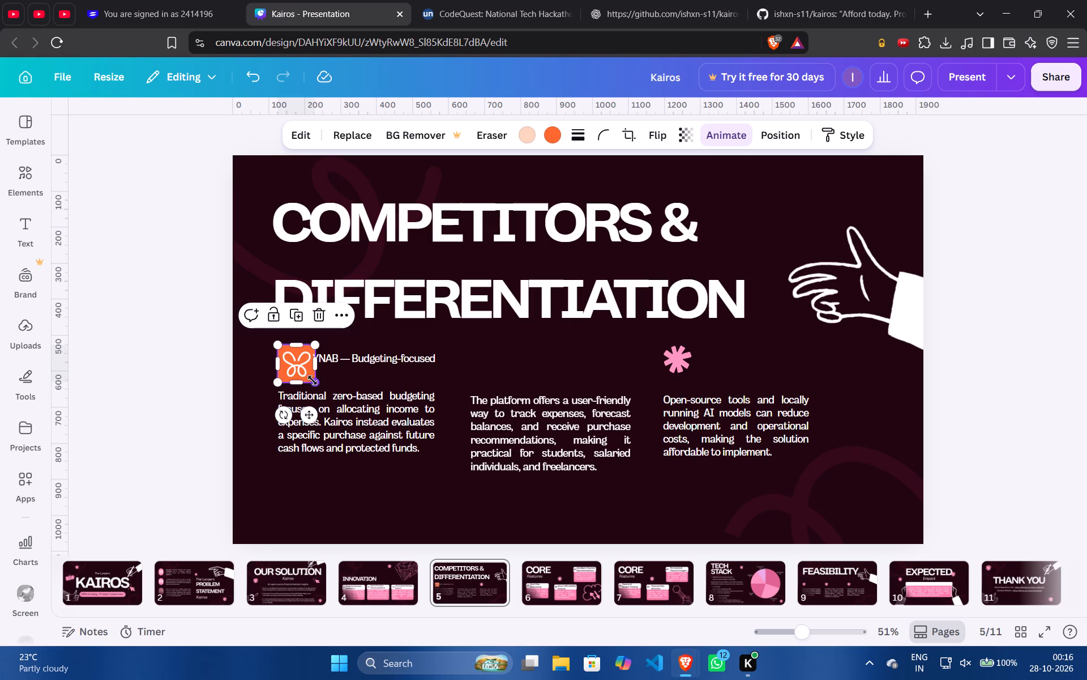
left_click_drag(313, 380, 303, 371)
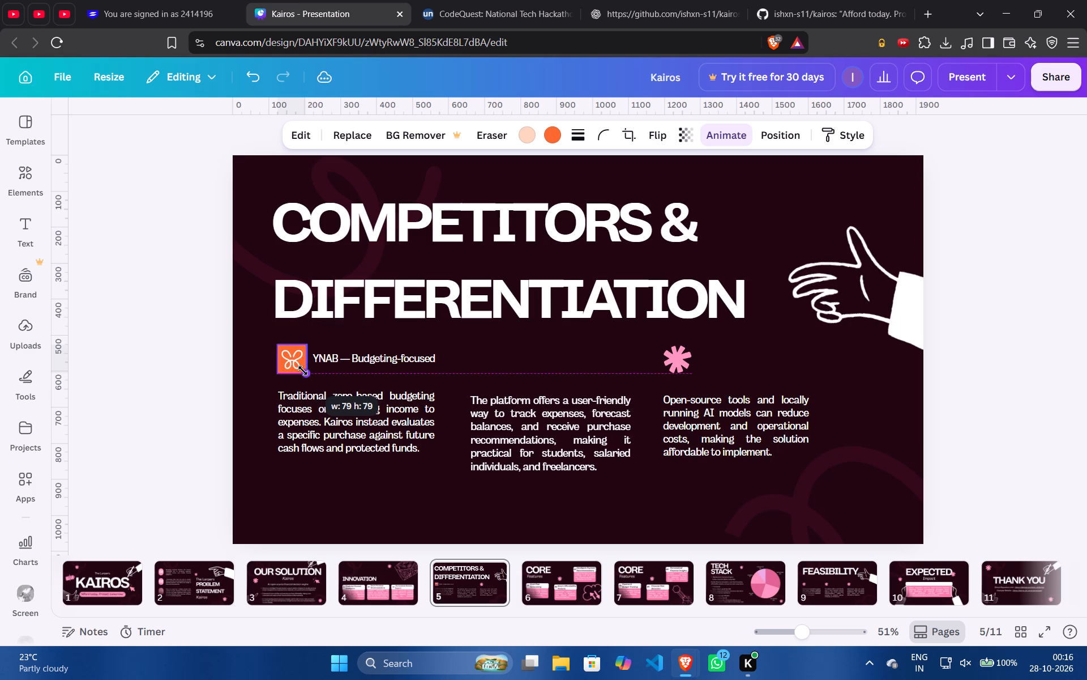
left_click_drag(303, 371, 304, 371)
Move the Monarch Money logo above the second column's description, level with the YNAB logo and the third column's asterisk.
left_click_drag(287, 363, 447, 354)
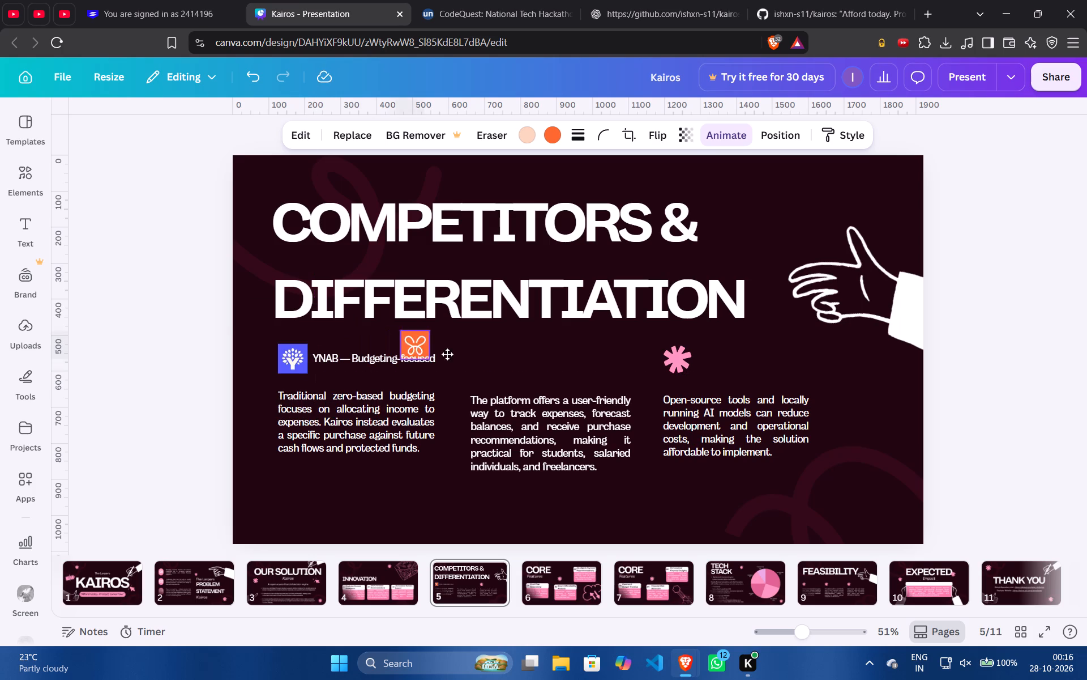
left_click_drag(447, 354, 481, 361)
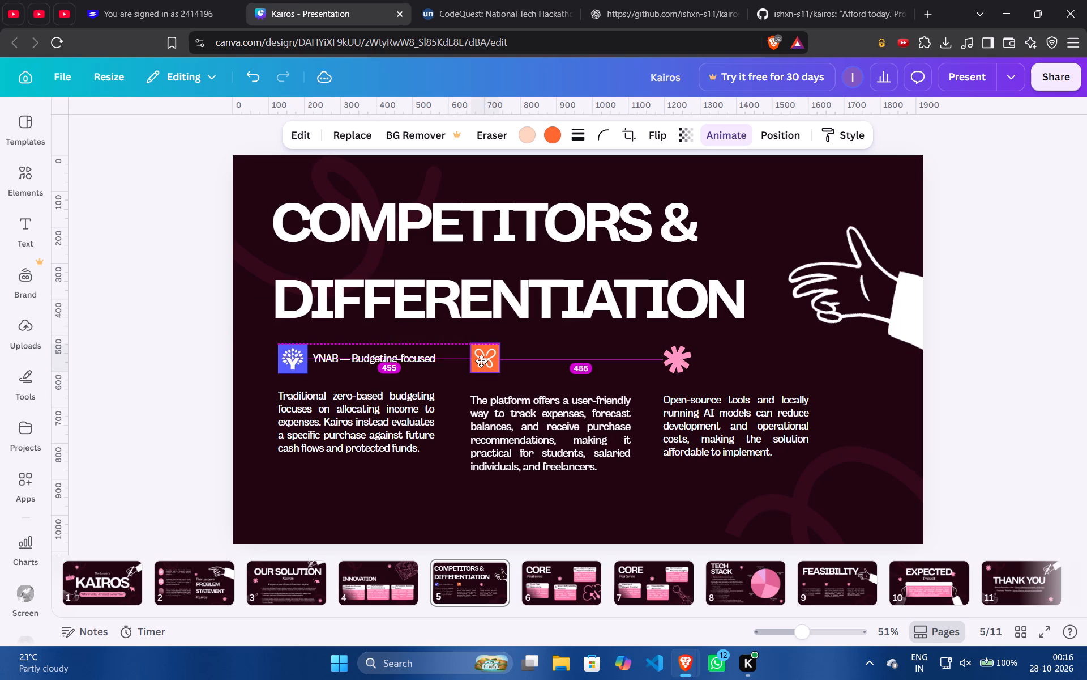
left_click_drag(481, 361, 481, 364)
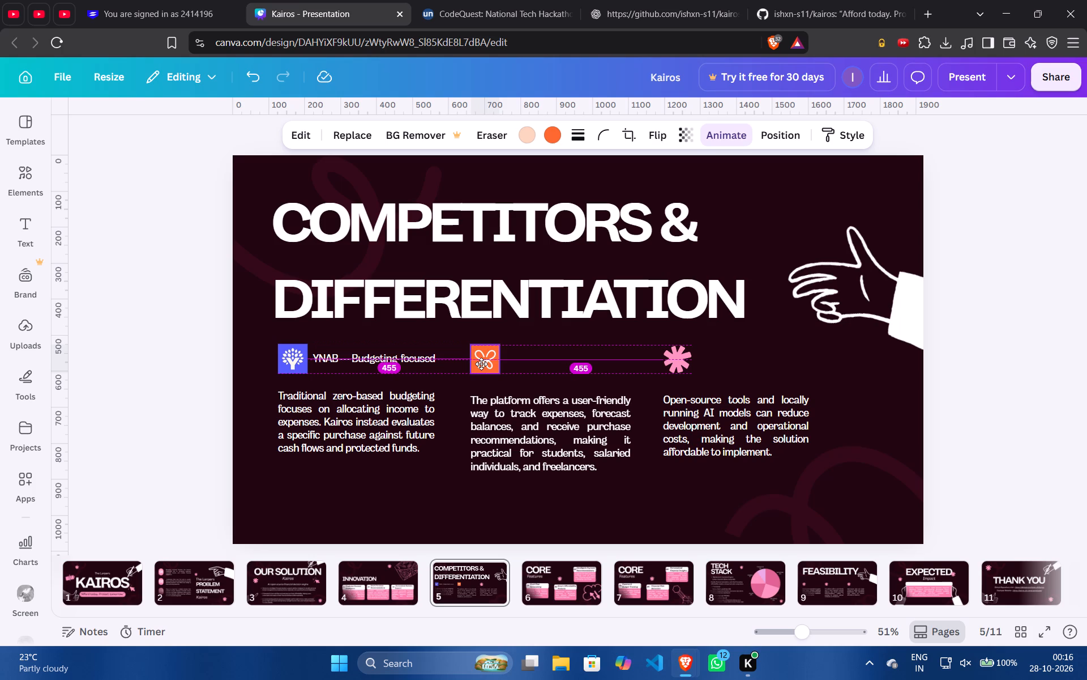
left_click_drag(481, 364, 480, 361)
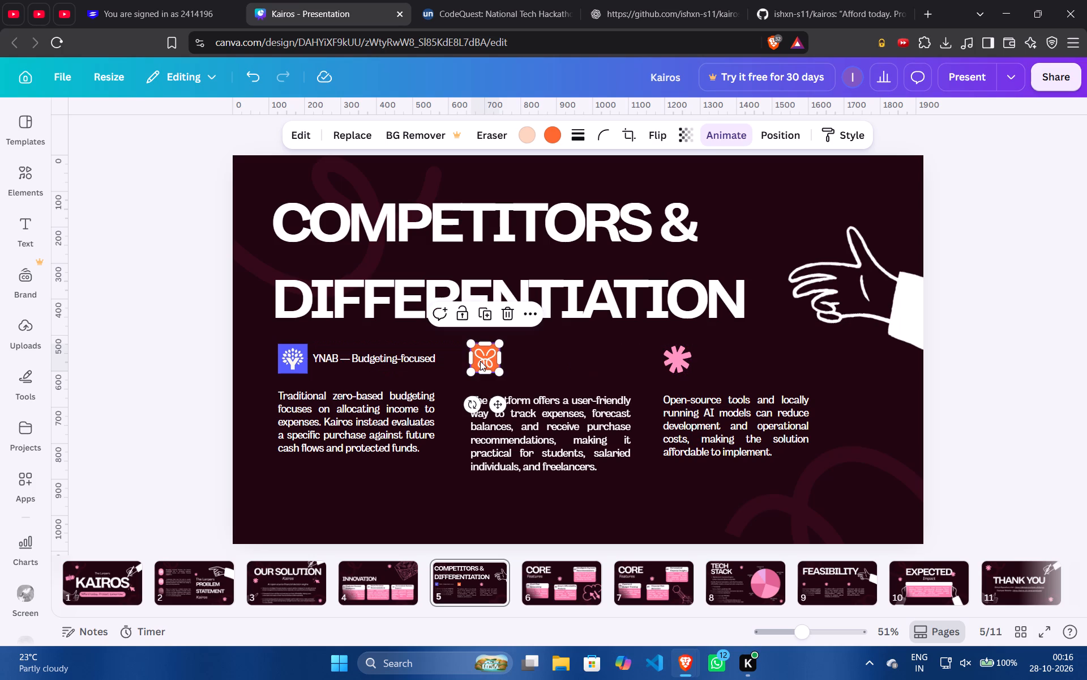
left_click(202, 360)
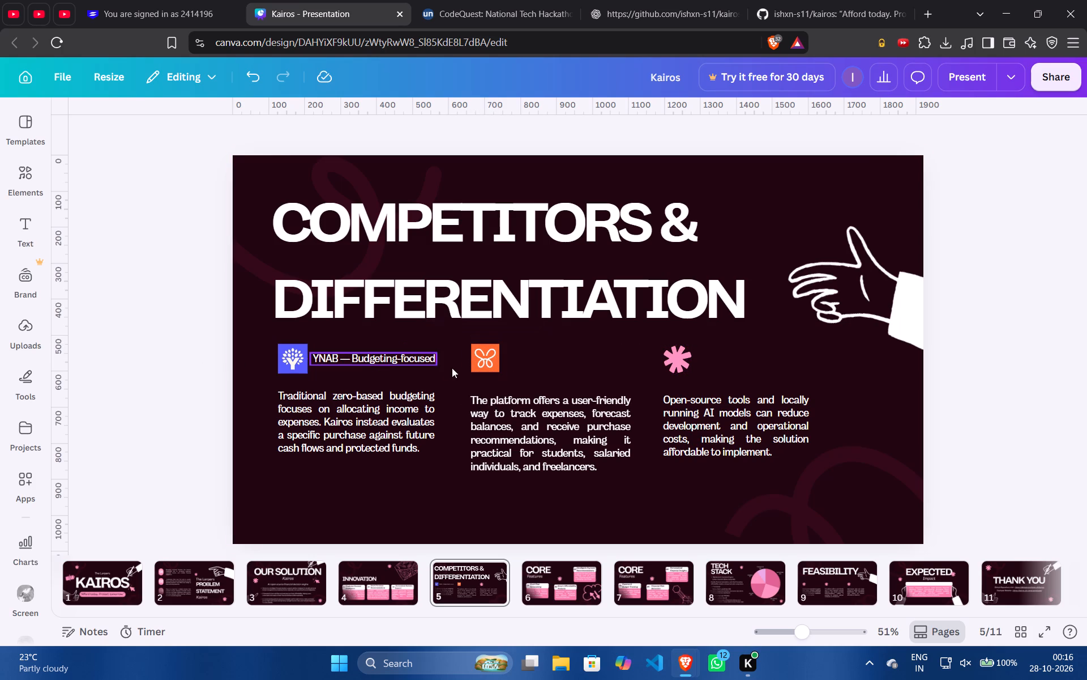
Overlay the Monarch Money logo on the YNAB logo to compare sizes, and return it above the second column's description.
left_click_drag(478, 359, 290, 359)
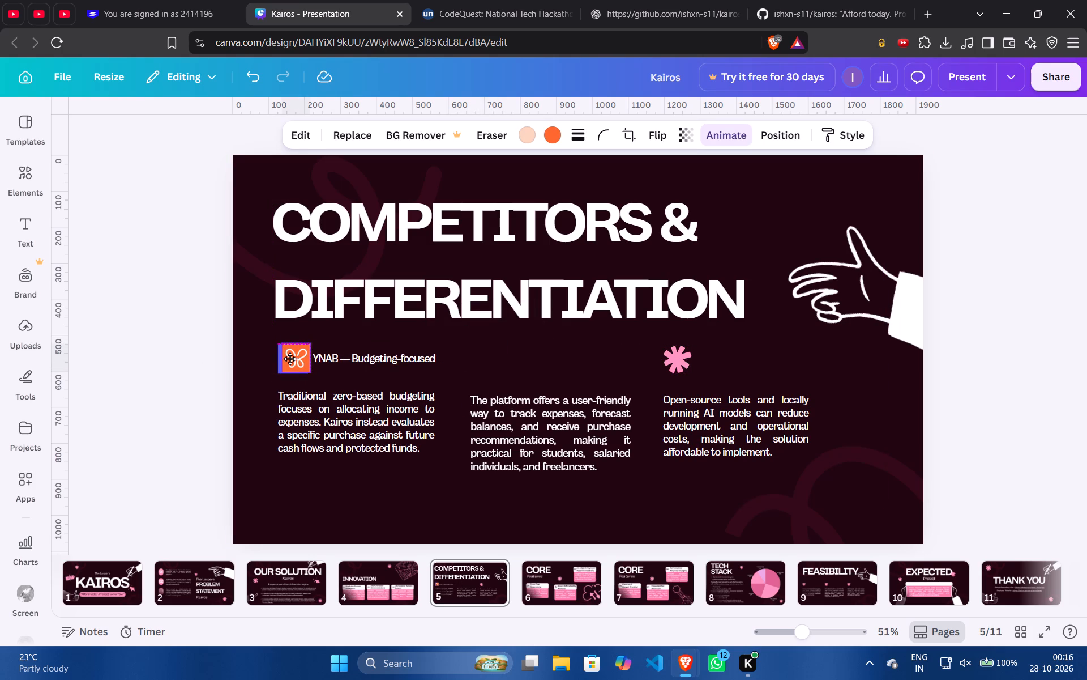
left_click_drag(290, 359, 288, 360)
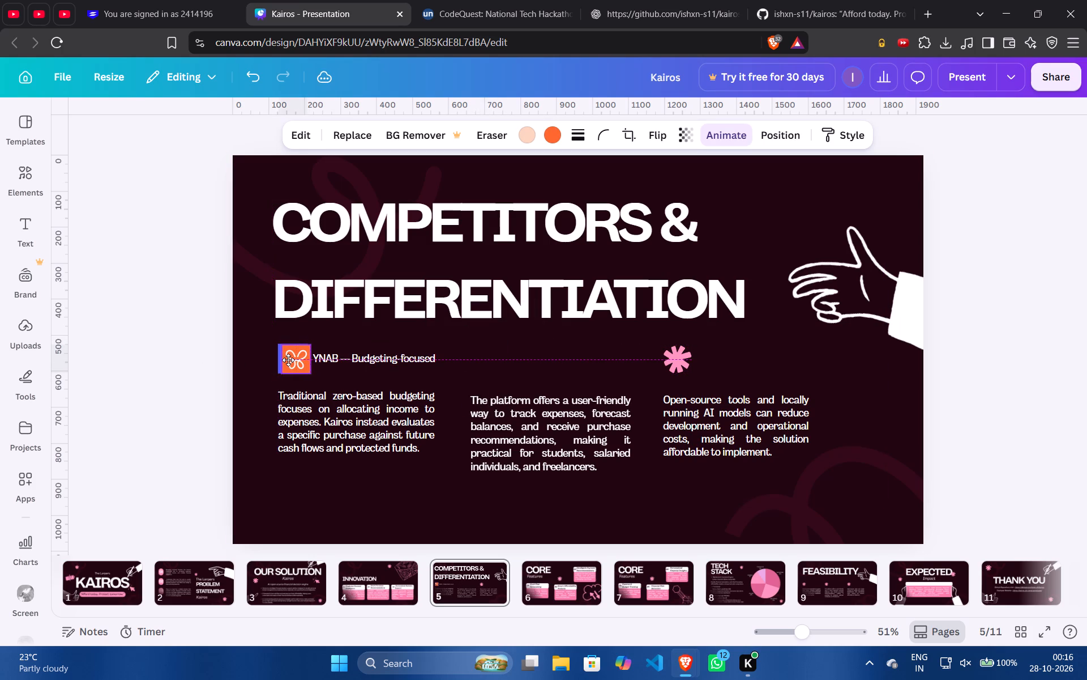
left_click_drag(288, 360, 287, 360)
left_click_drag(287, 360, 474, 359)
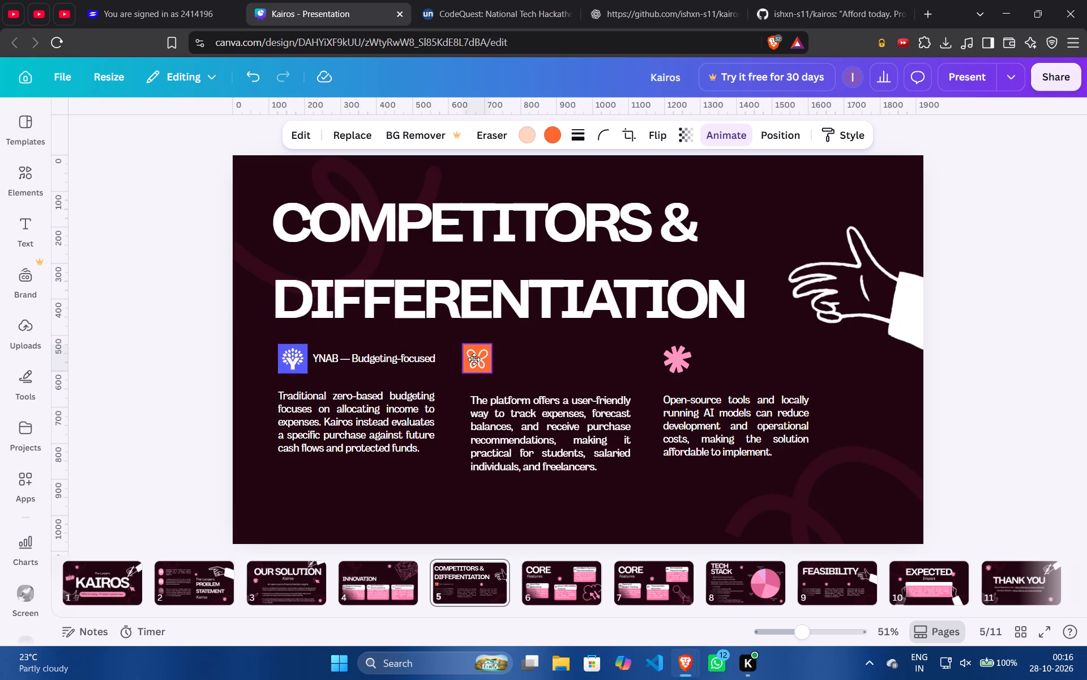
left_click_drag(474, 359, 476, 359)
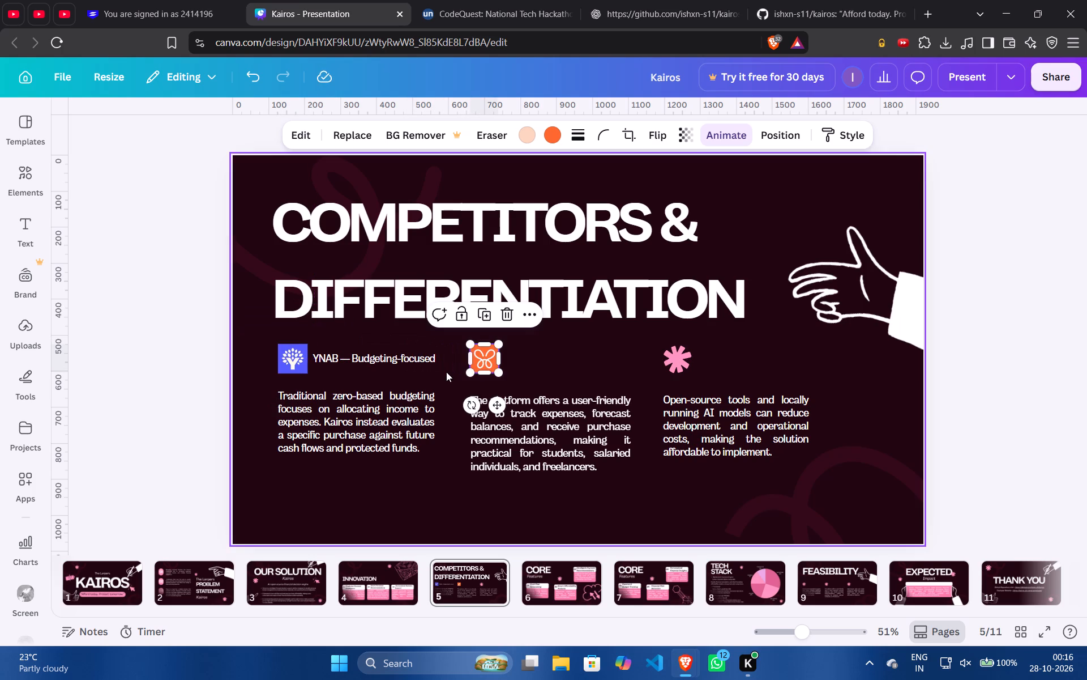
left_click(572, 367)
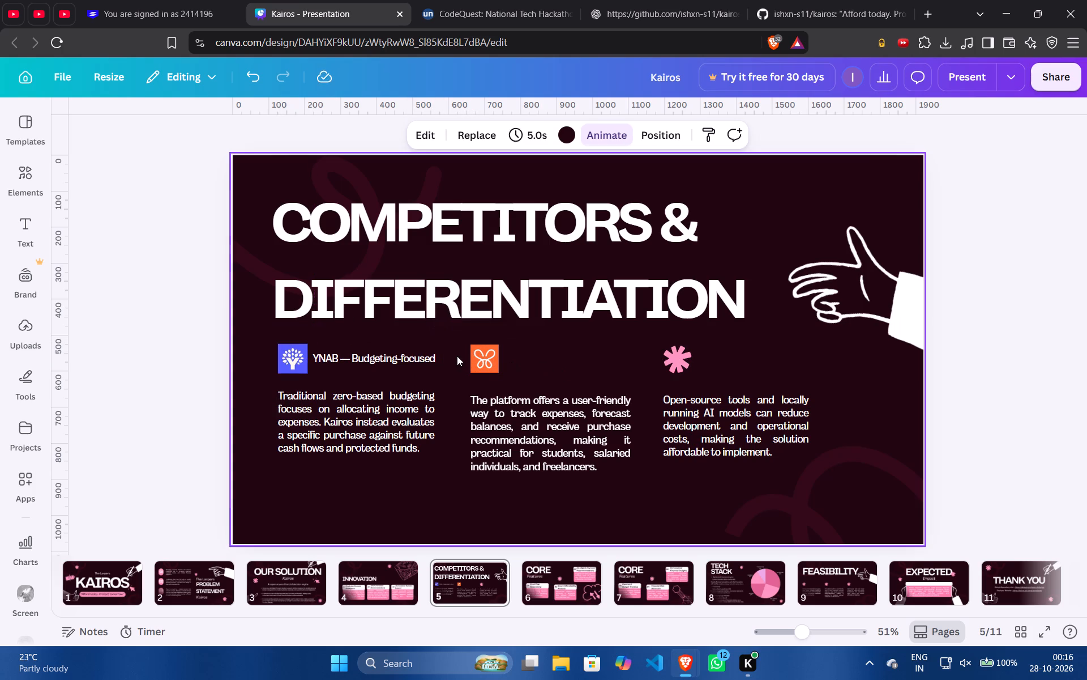
left_click(487, 360)
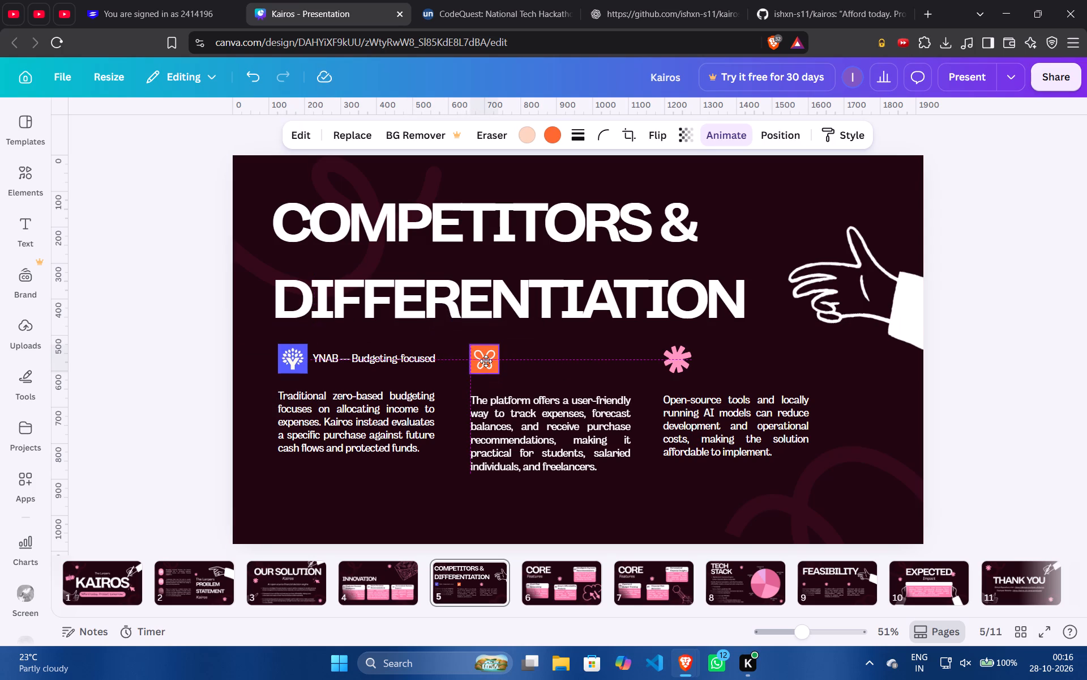
left_click(571, 356)
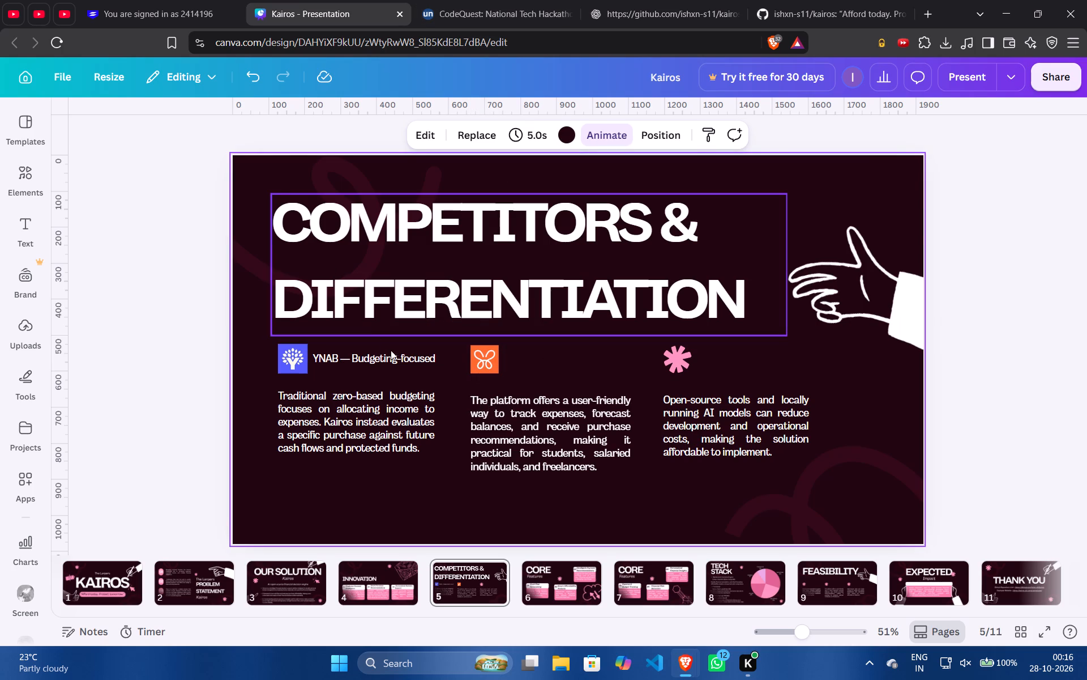
Capitalize the YNAB label as "YNAB — Budgeting-Focused" and remove its leading space.
double_click(407, 358)
key("Left")
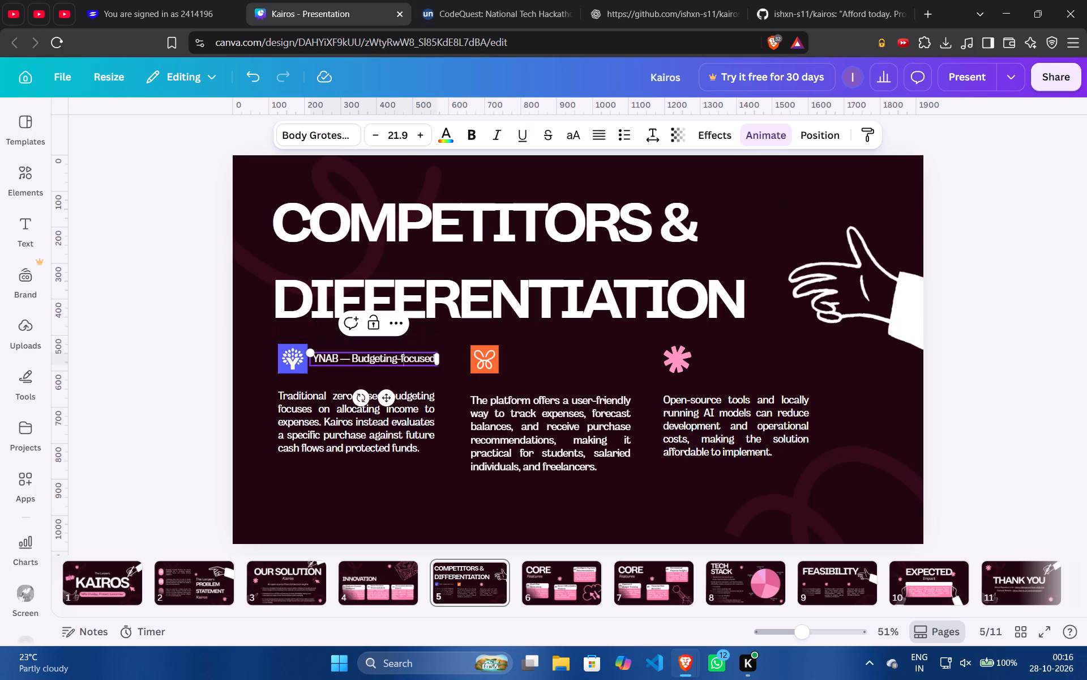
key("BackSpace")
key("shift+f")
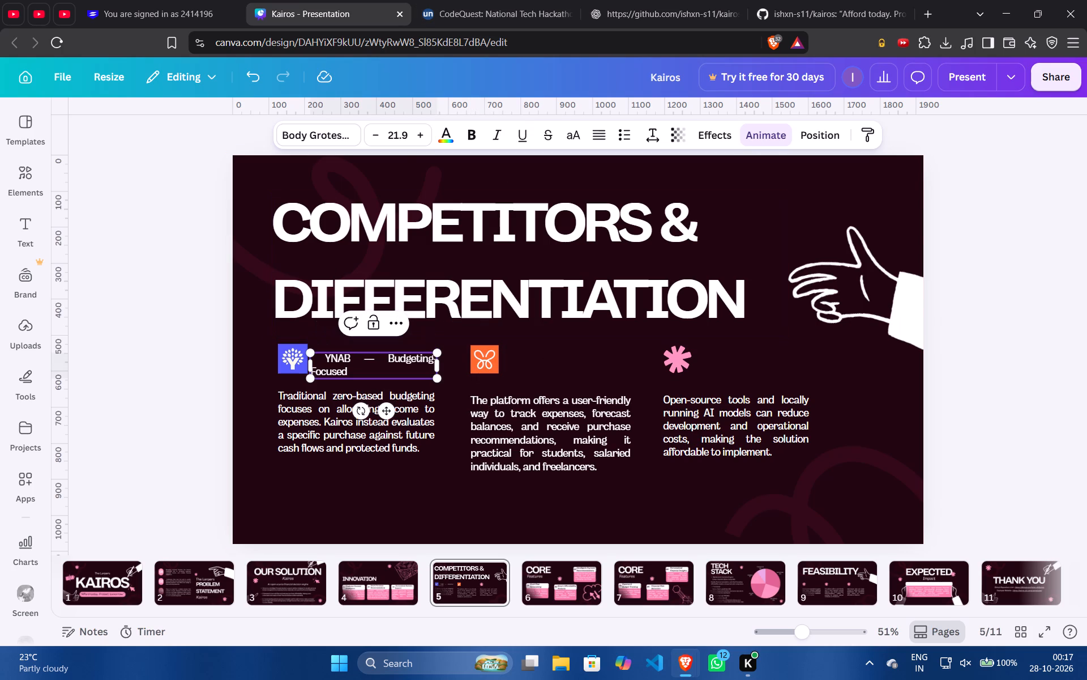
key("Left")
key("Up")
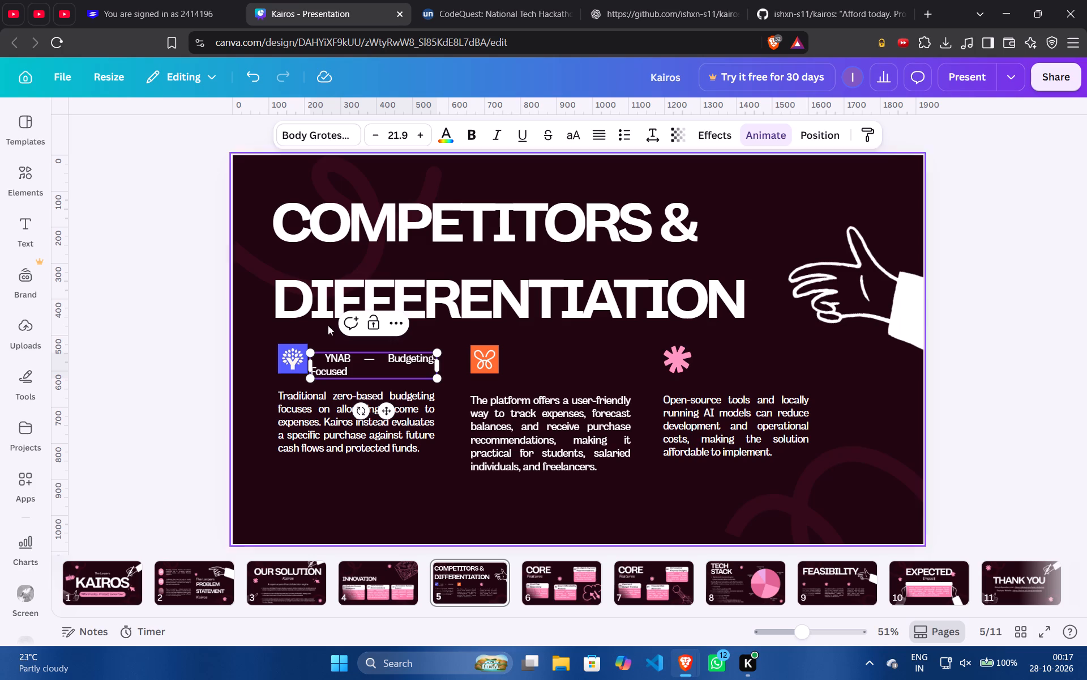
left_click(325, 357)
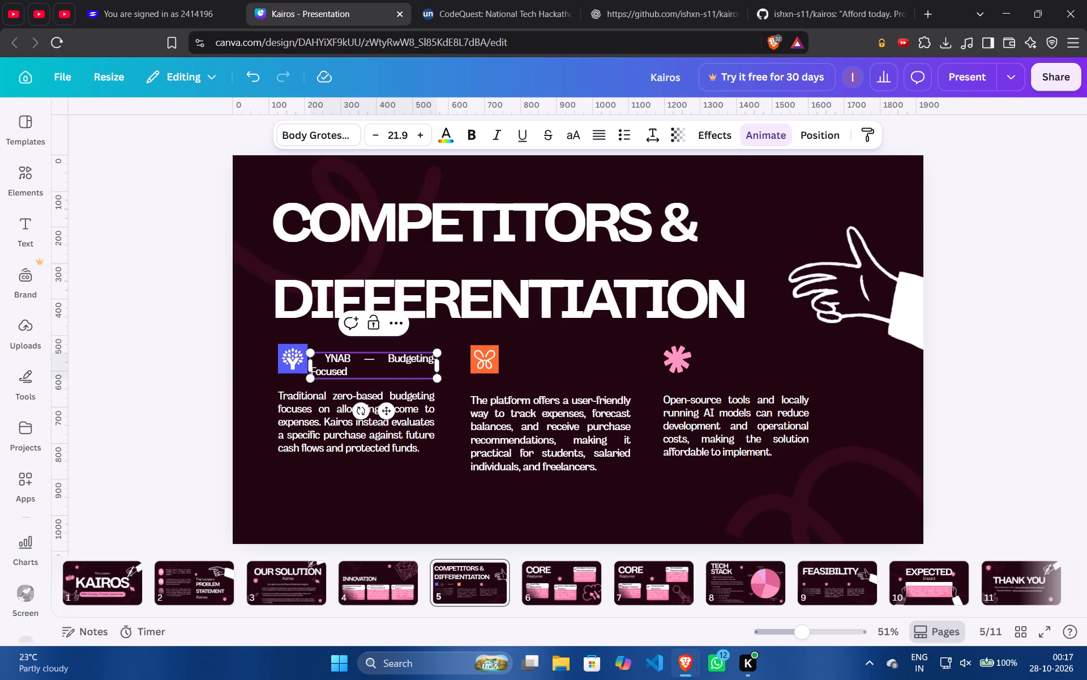
key("BackSpace")
left_click(463, 348)
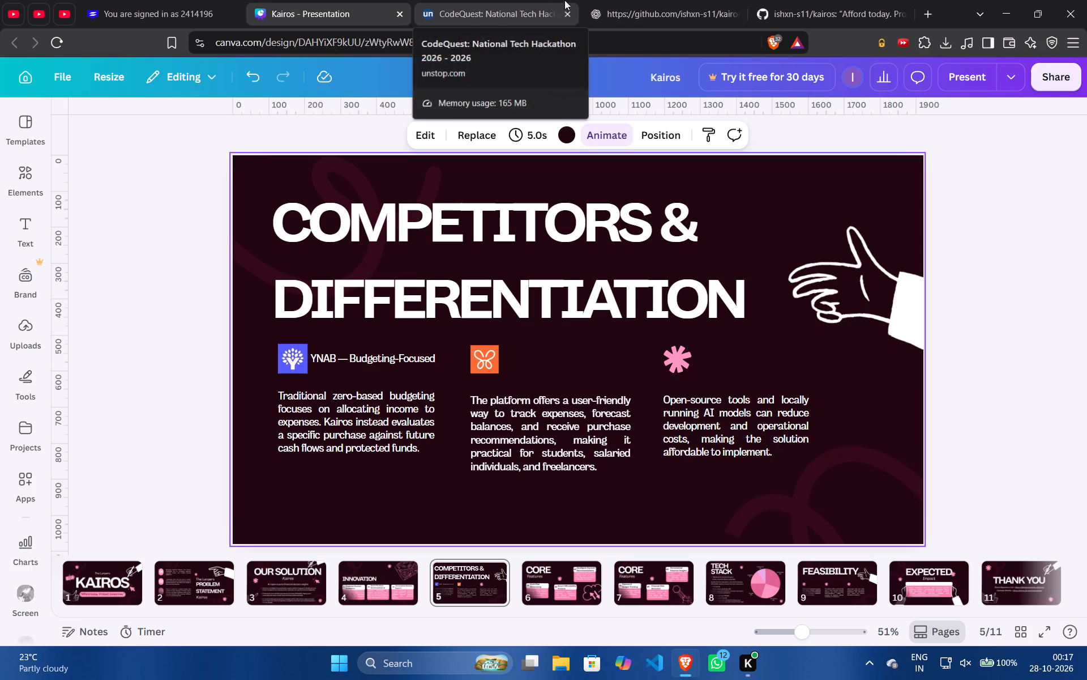
Copy the heading "Monarch Money — Financial tracking" from ChatGPT's answer and return to the Kairos presentation.
left_click(626, 0)
left_click(900, 216)
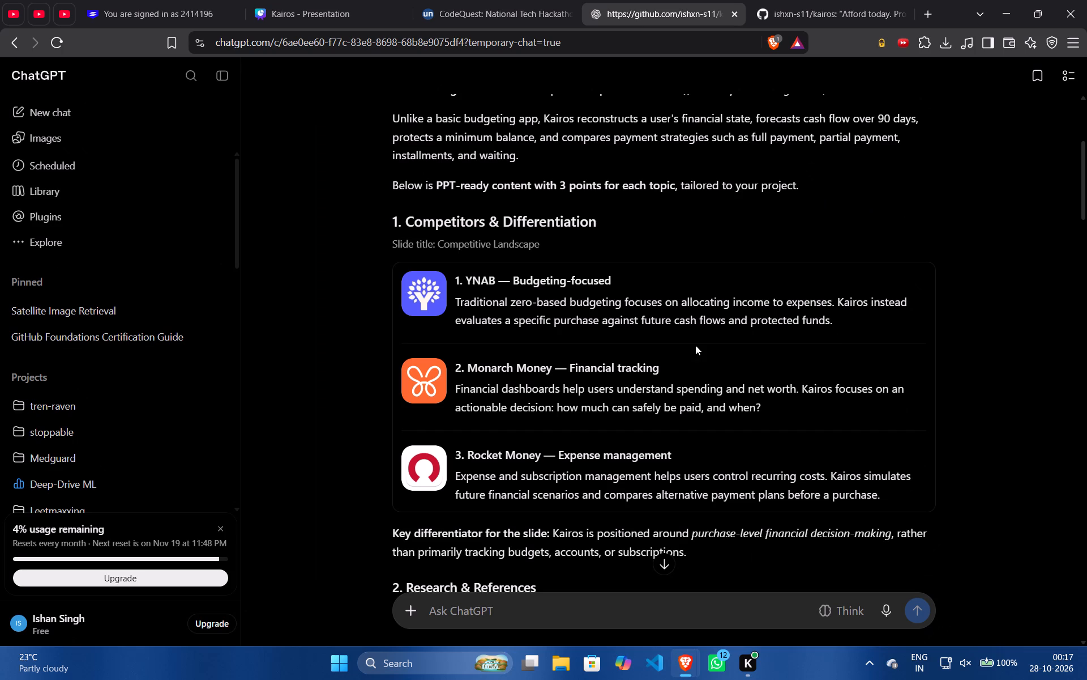
left_click_drag(700, 367, 463, 371)
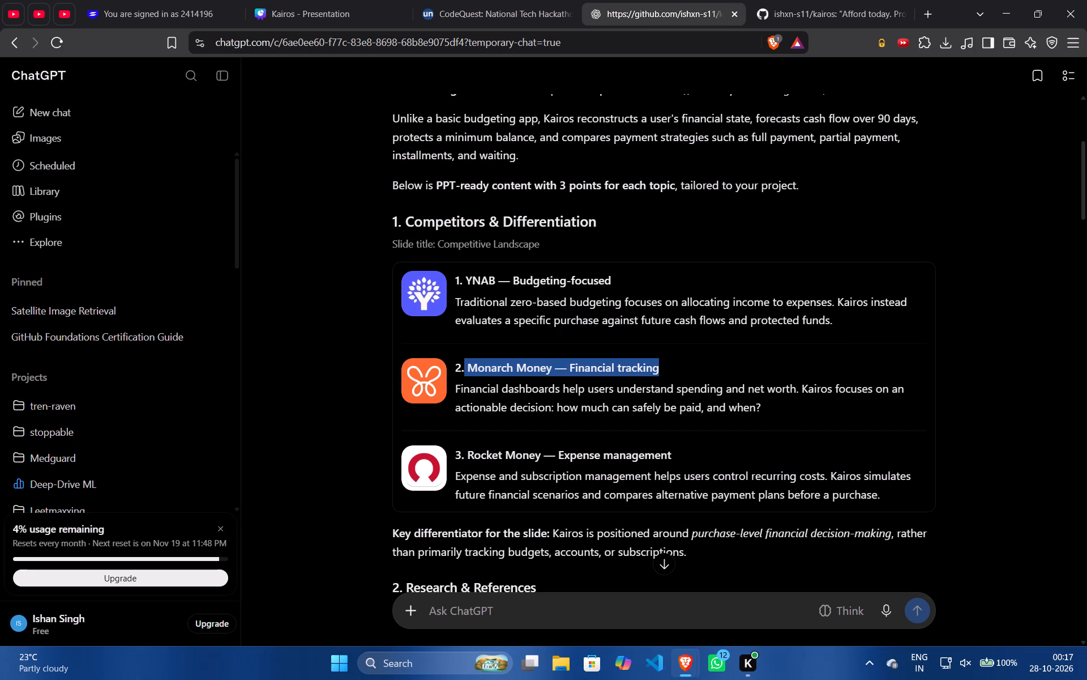
left_click_drag(463, 371, 470, 375)
key("ctrl+c")
left_click(483, 0)
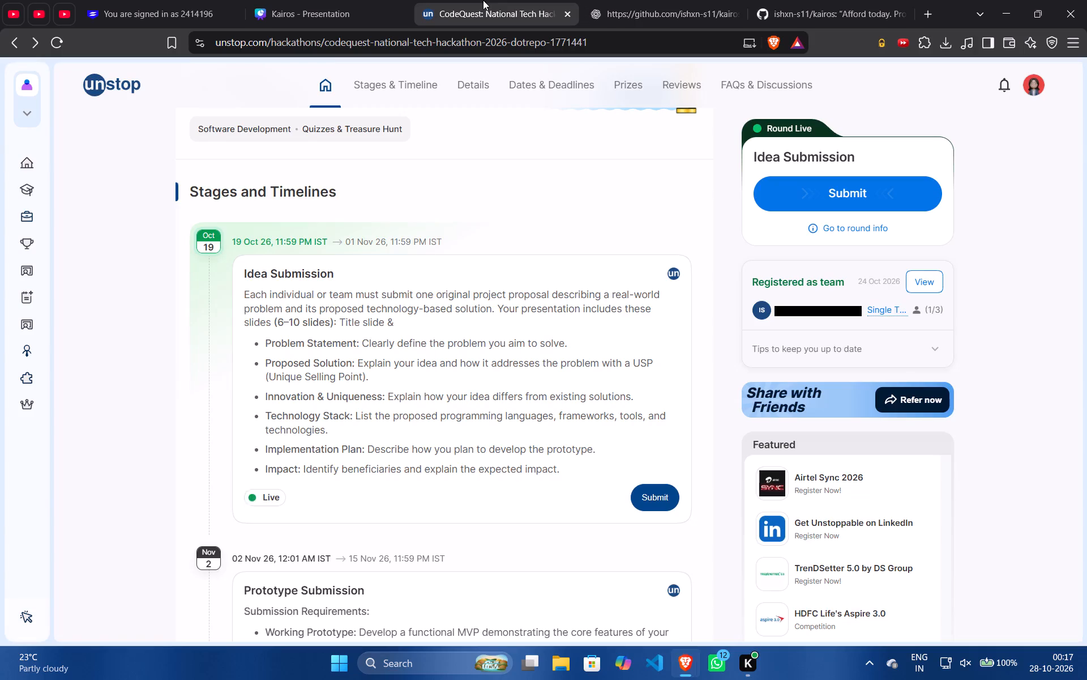
left_click(343, 0)
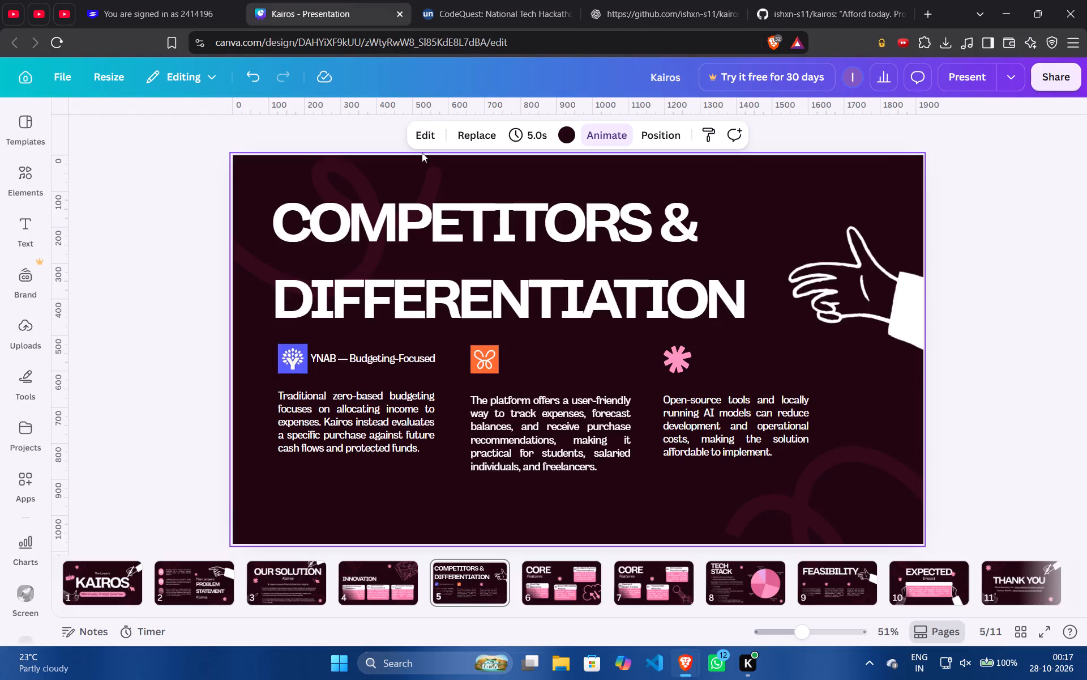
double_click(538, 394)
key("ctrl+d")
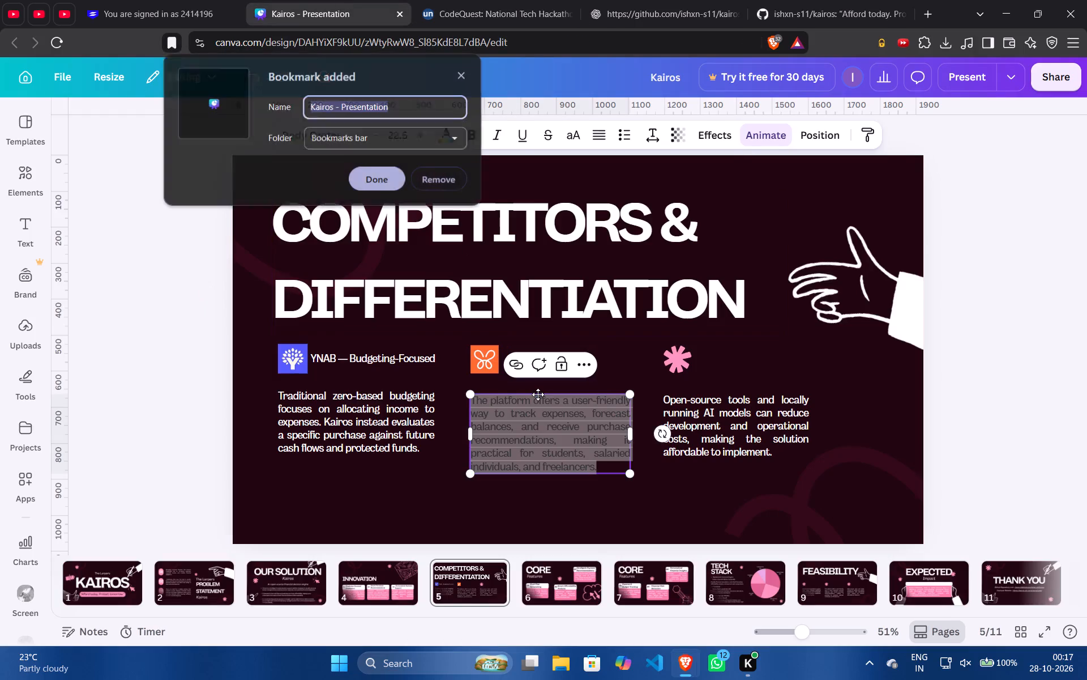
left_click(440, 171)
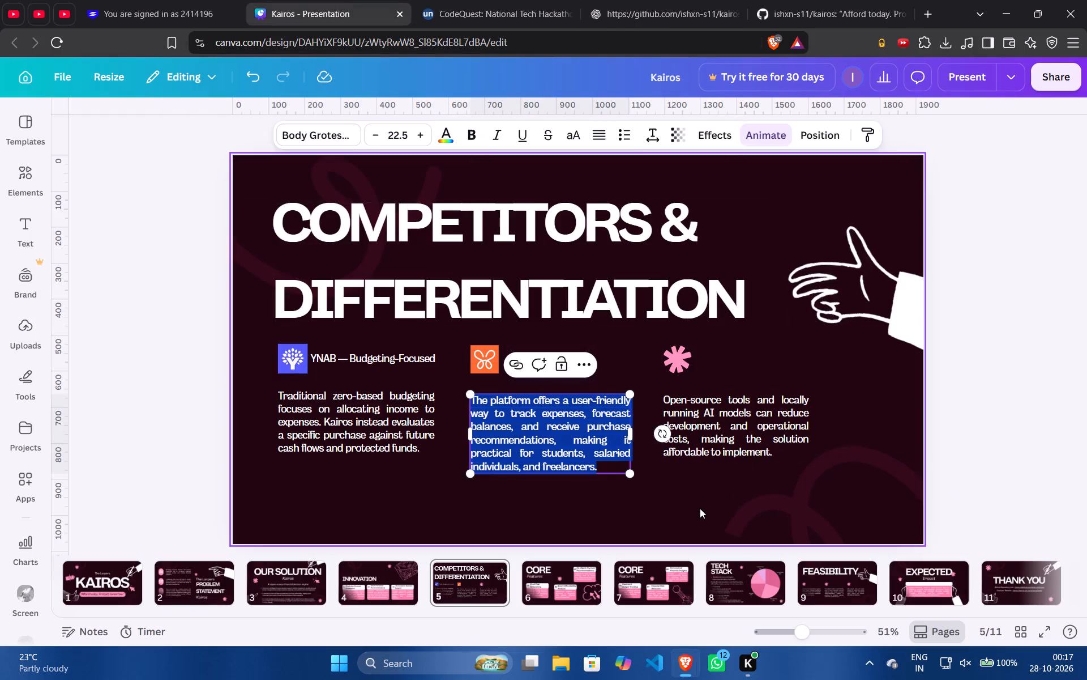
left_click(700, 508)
Duplicate the second column's description box, replace its text with the copied Monarch Money heading, and place it beside the Monarch logo.
left_click(585, 454)
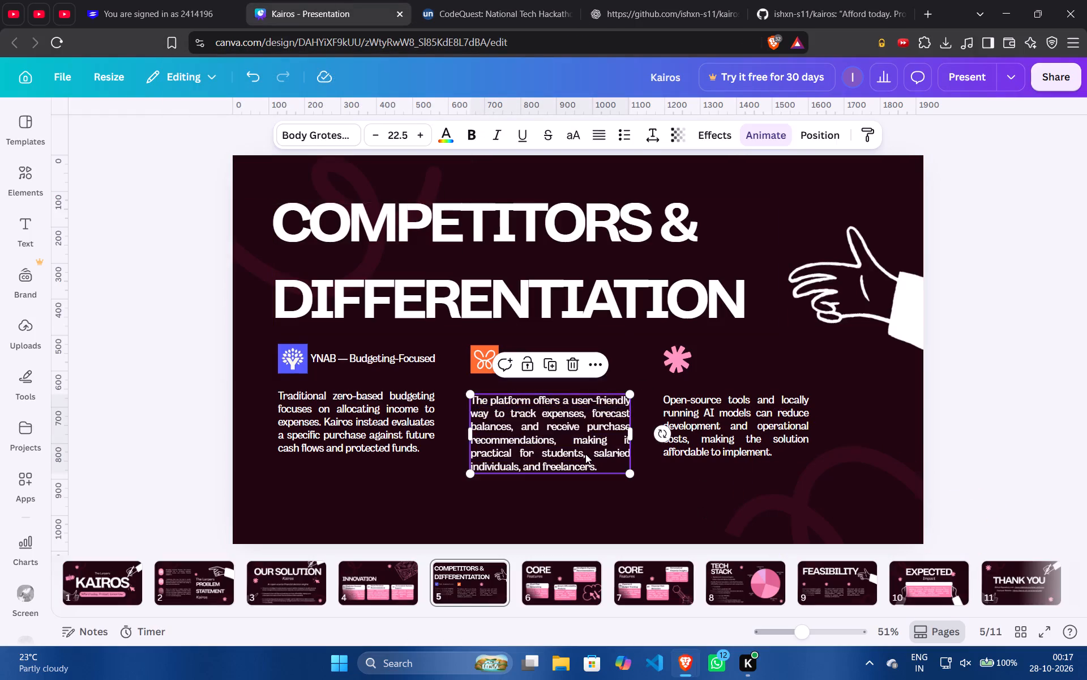
key("ctrl+d")
triple_click(585, 454)
key("ctrl+v")
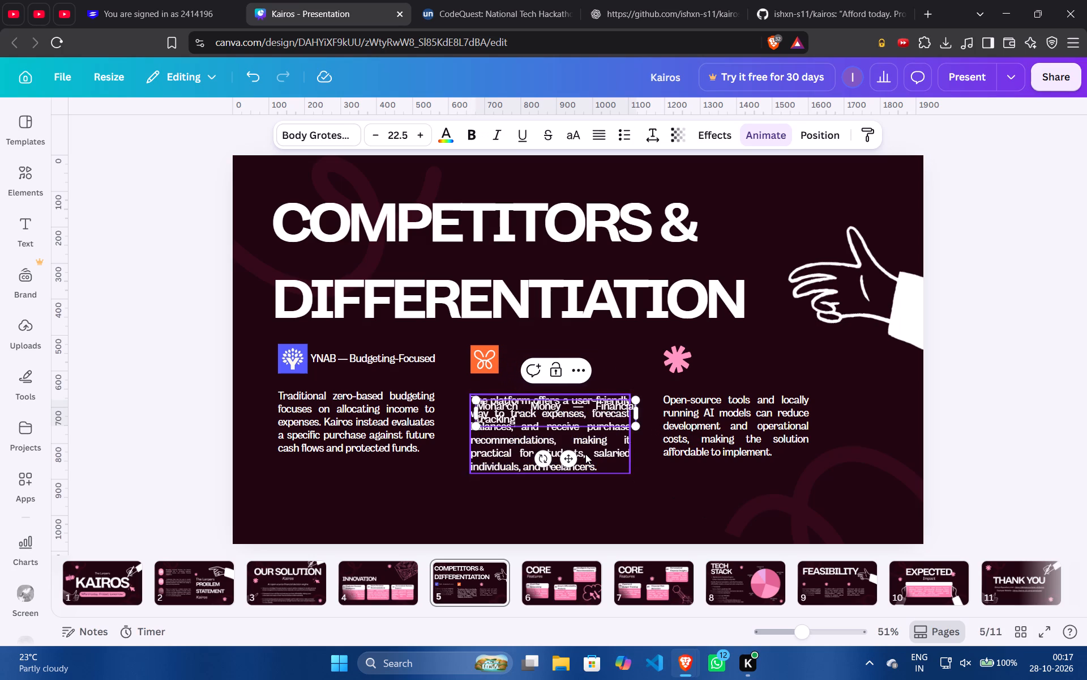
left_click(611, 411)
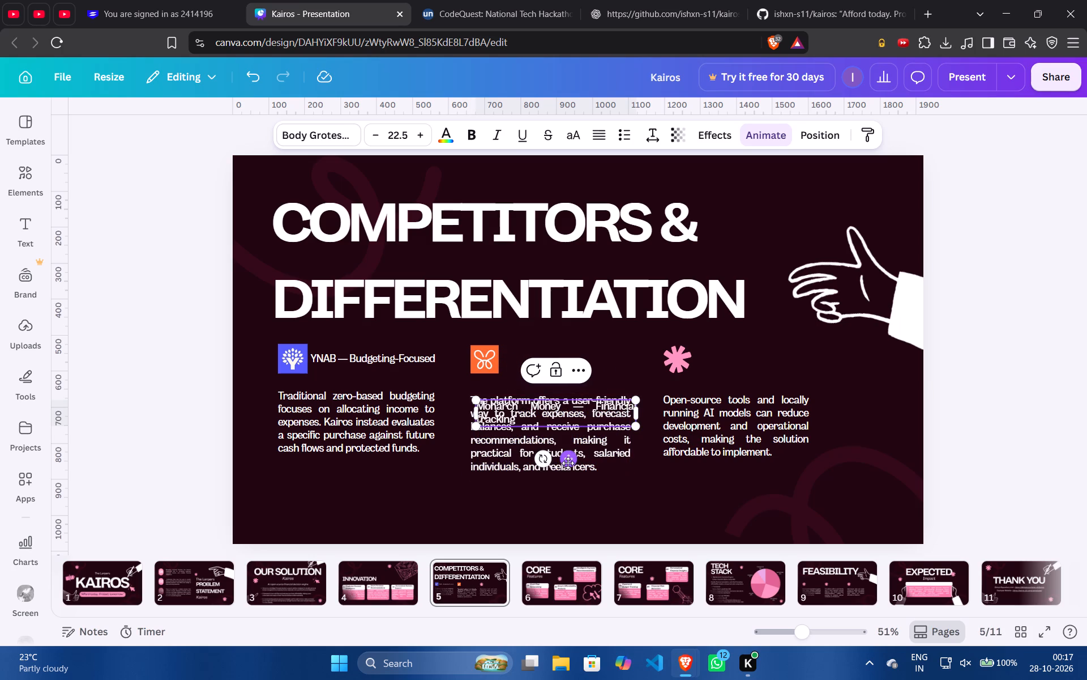
left_click_drag(568, 463, 596, 412)
Remove the spaces around the dash in the heading so it reads "Monarch Money—Financial tracking".
left_click(620, 349)
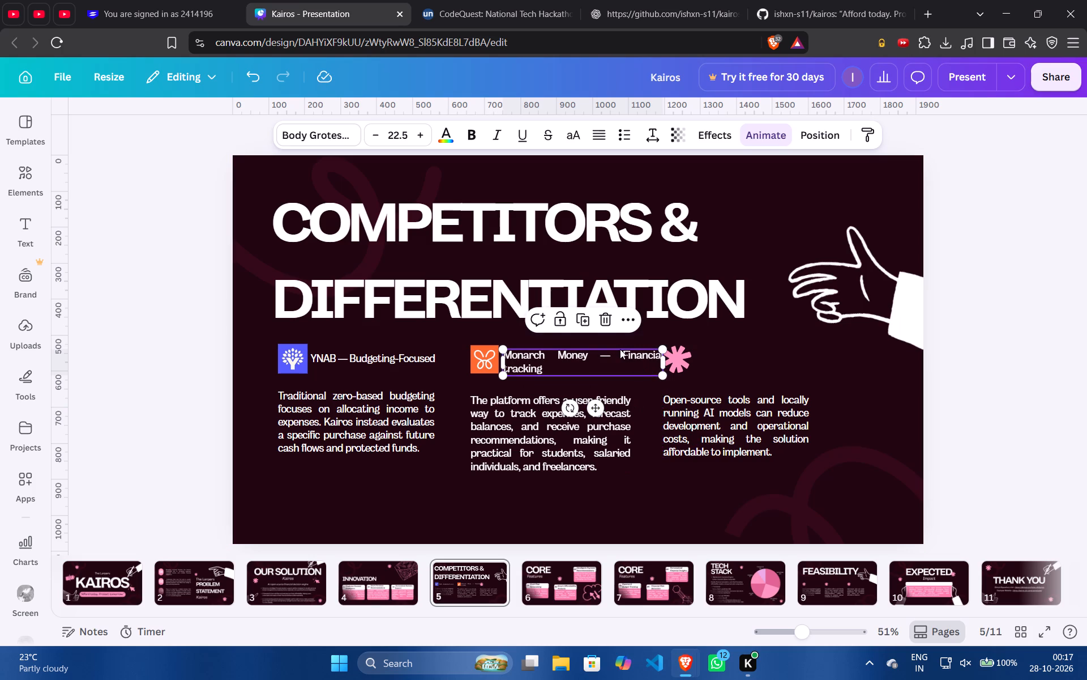
key("BackSpace")
key("Left")
key("Left")
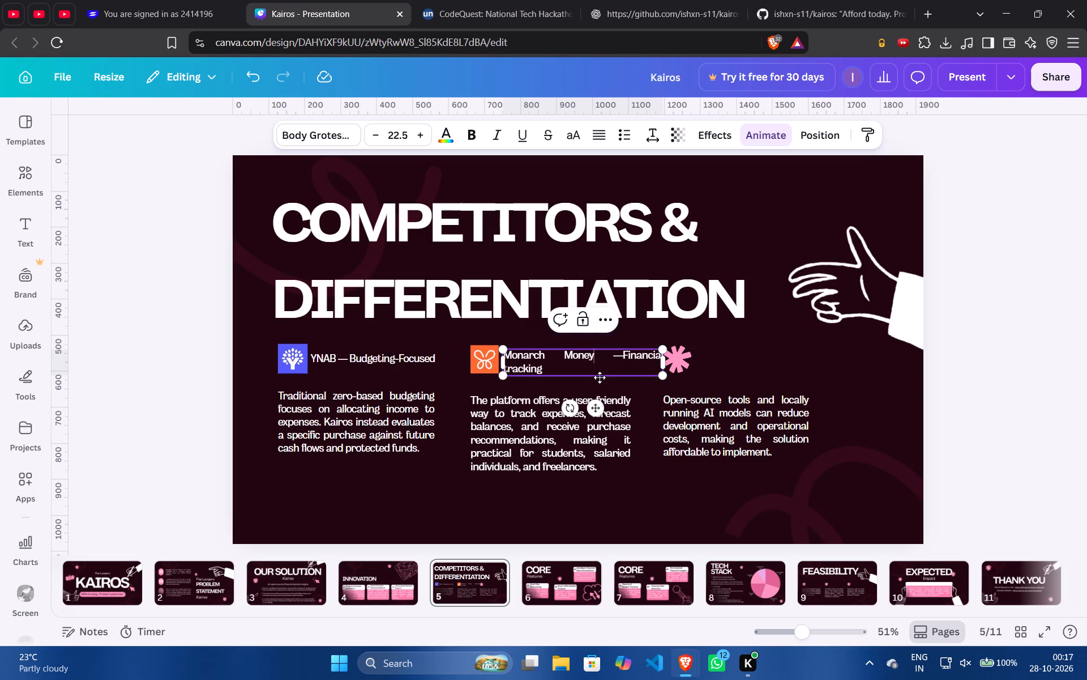
key("Right")
key("BackSpace")
key("Left")
key("Left")
key("Left")
key("Left")
key("Left")
key("BackSpace")
key("space")
key("Down")
Widen the Monarch Money heading's text box so the heading fits on one line.
left_click_drag(666, 361, 720, 365)
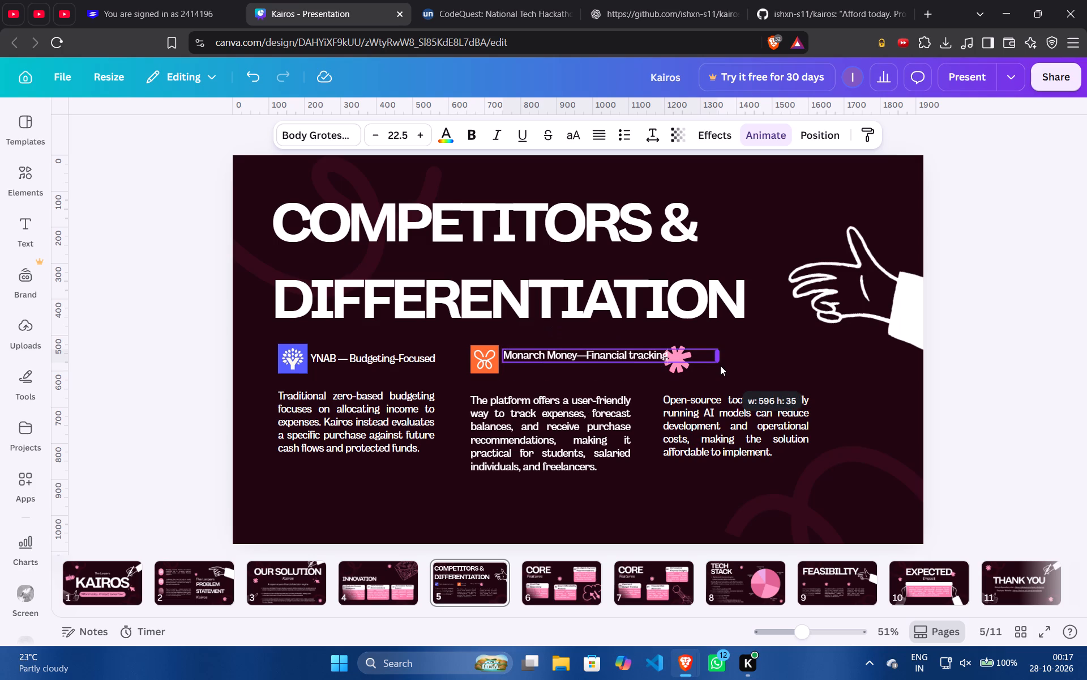
left_click_drag(720, 365, 694, 364)
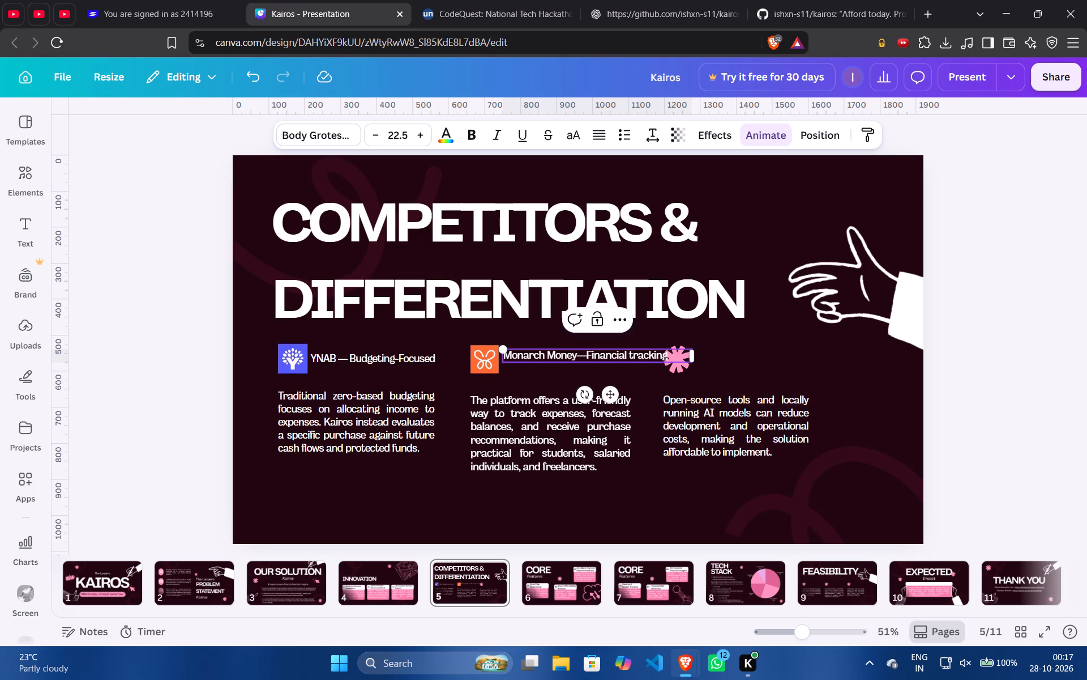
Replace the heading's dash with a space and capitalize its last word, making it "Monarch Money Financial Tracking".
left_click(583, 353)
key("BackSpace")
key("space")
left_click(626, 354)
key("BackSpace")
type("YT")
key("Left")
key("BackSpace")
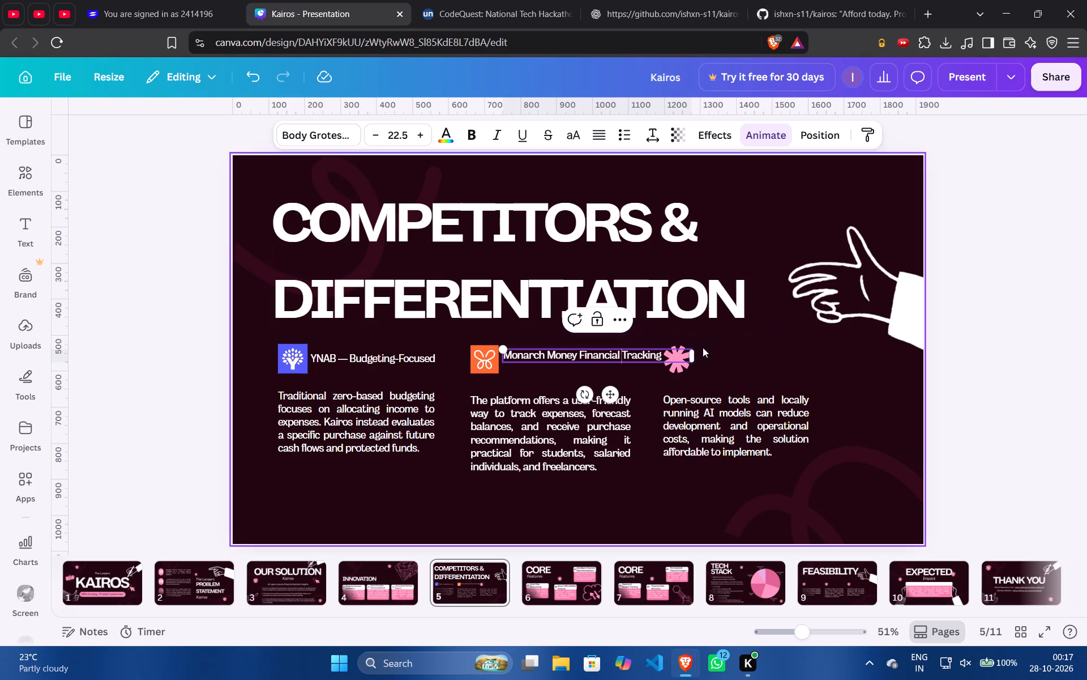
Narrow the Monarch Money heading's text box and break the heading onto a second line before "Tracking".
left_click_drag(693, 359, 677, 360)
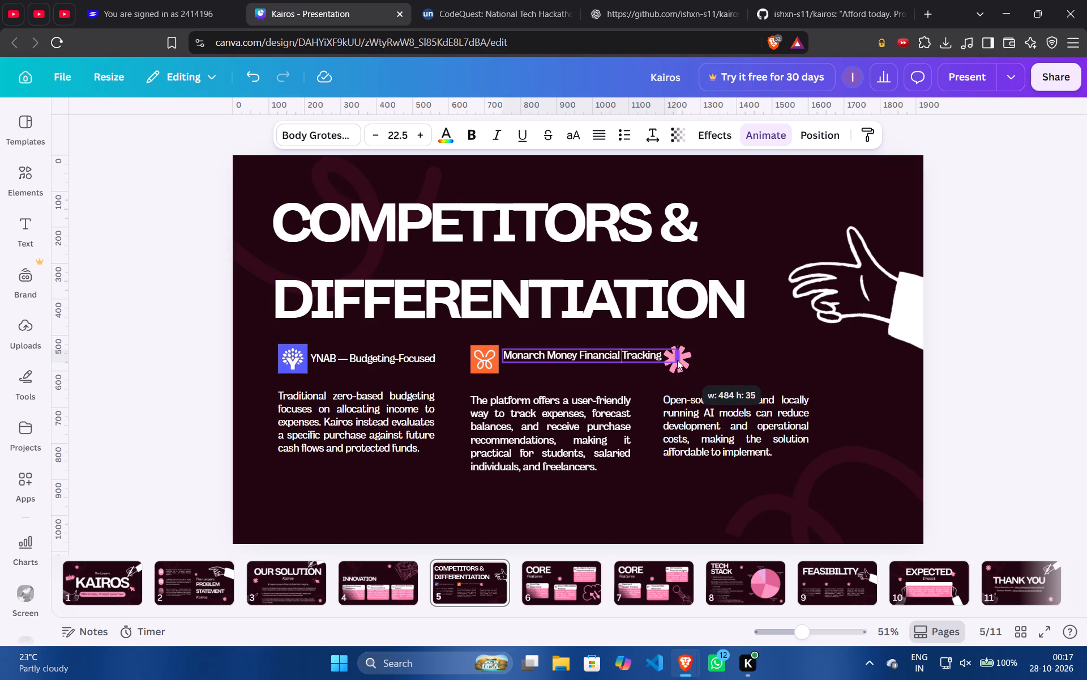
left_click_drag(677, 360, 676, 359)
key("Return")
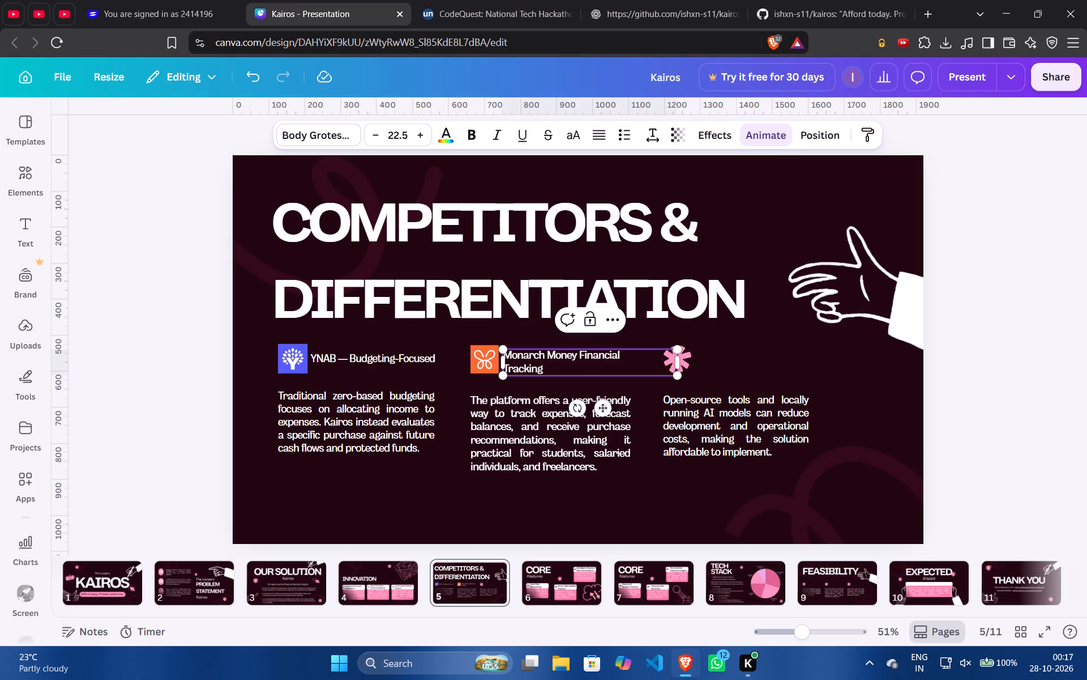
Insert a dash and spacing after "Monarch Money" so the heading reads "Monarch Money – Financial Tracking".
left_click(581, 351)
type("--")
key("space")
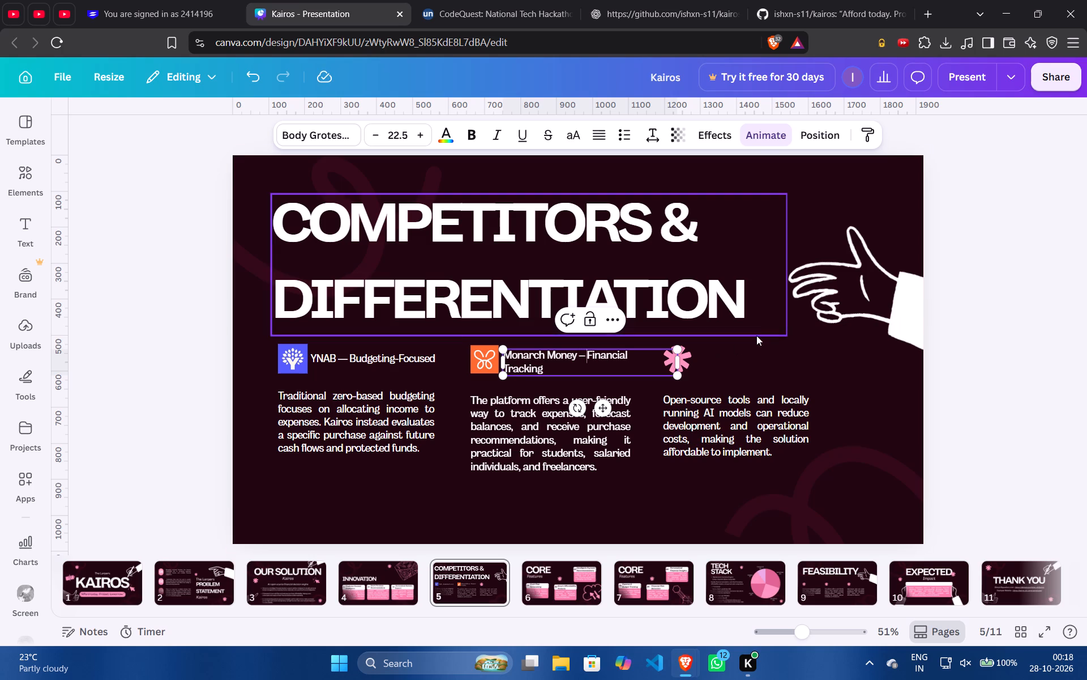
key("space")
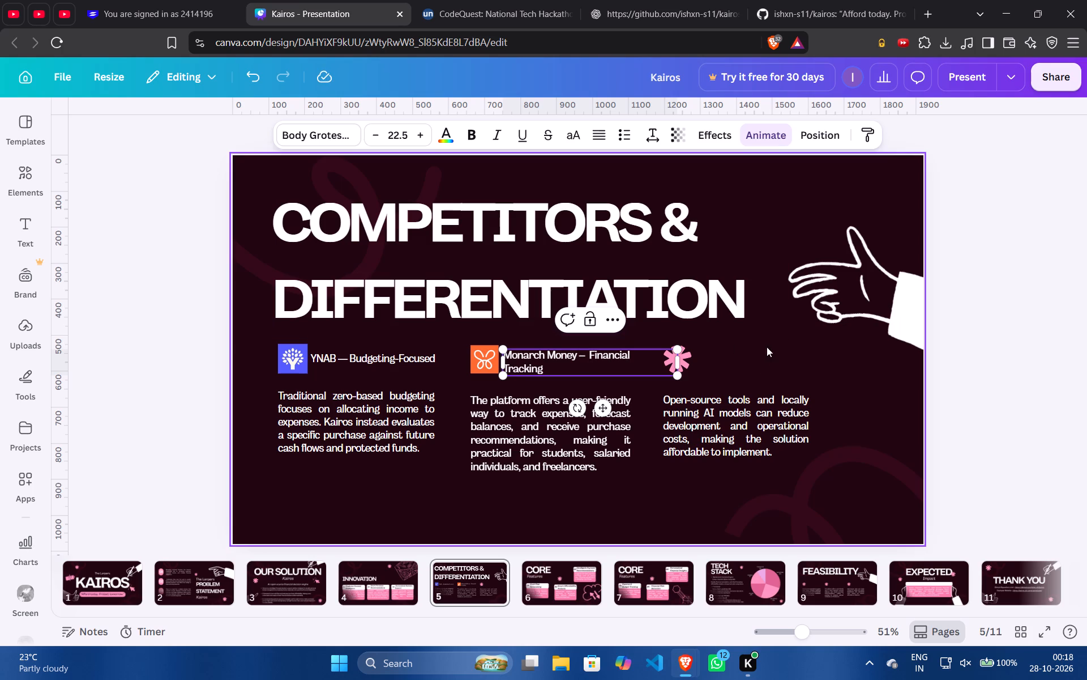
Narrow the Monarch Money heading's text box until its right edge lines up with the description below.
left_click_drag(678, 365, 636, 368)
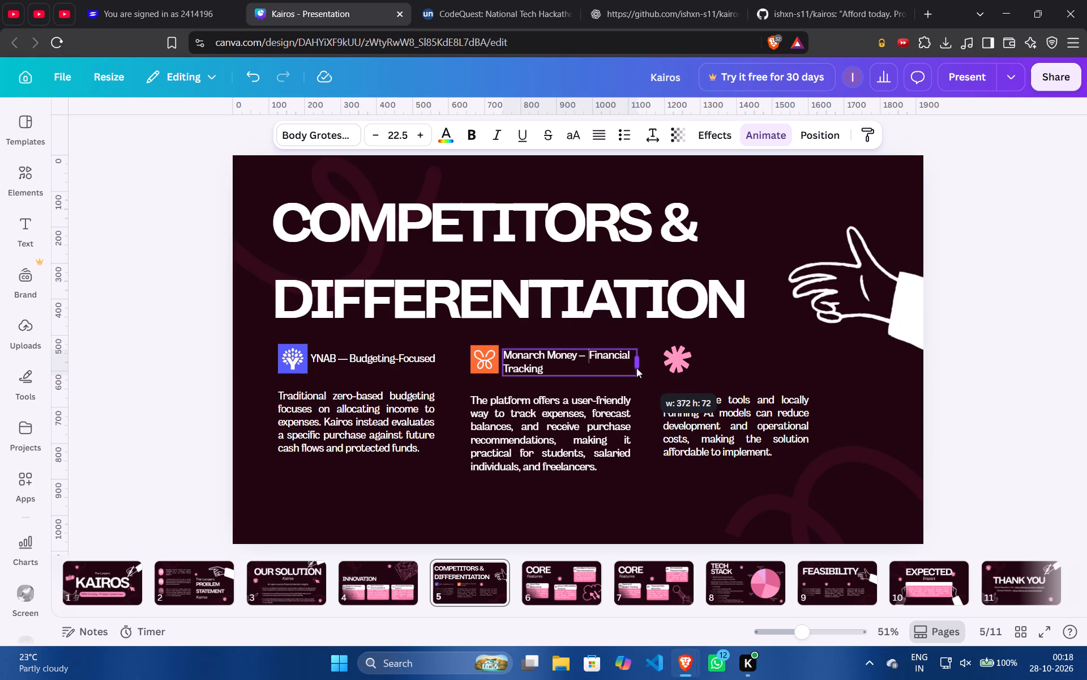
left_click_drag(636, 368, 633, 369)
left_click(768, 354)
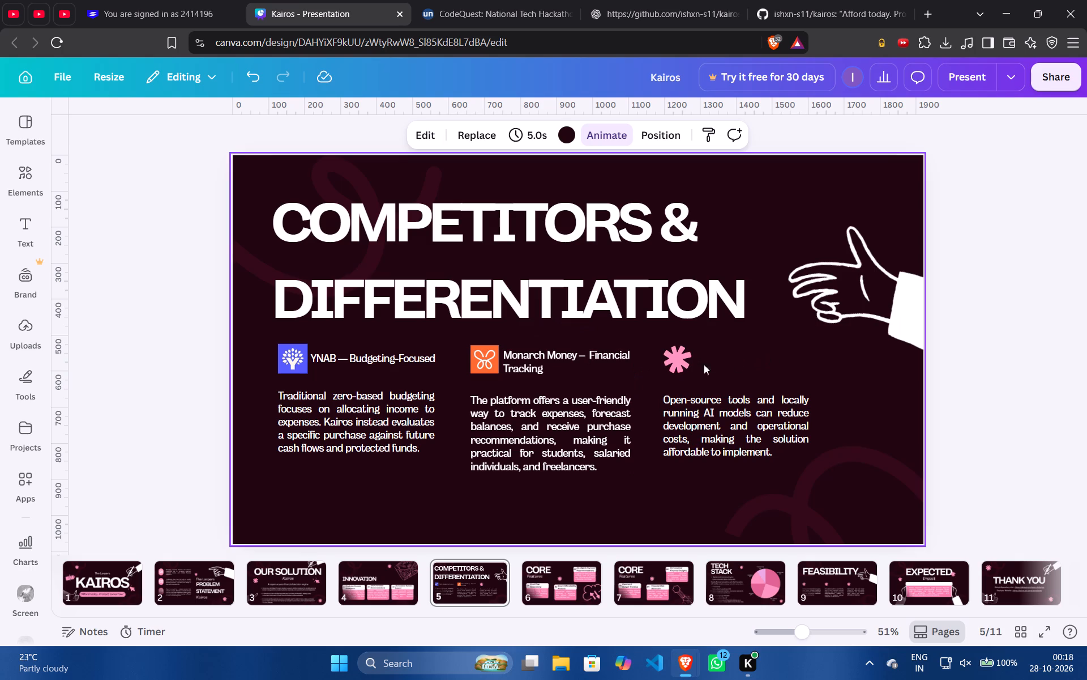
left_click(561, 365)
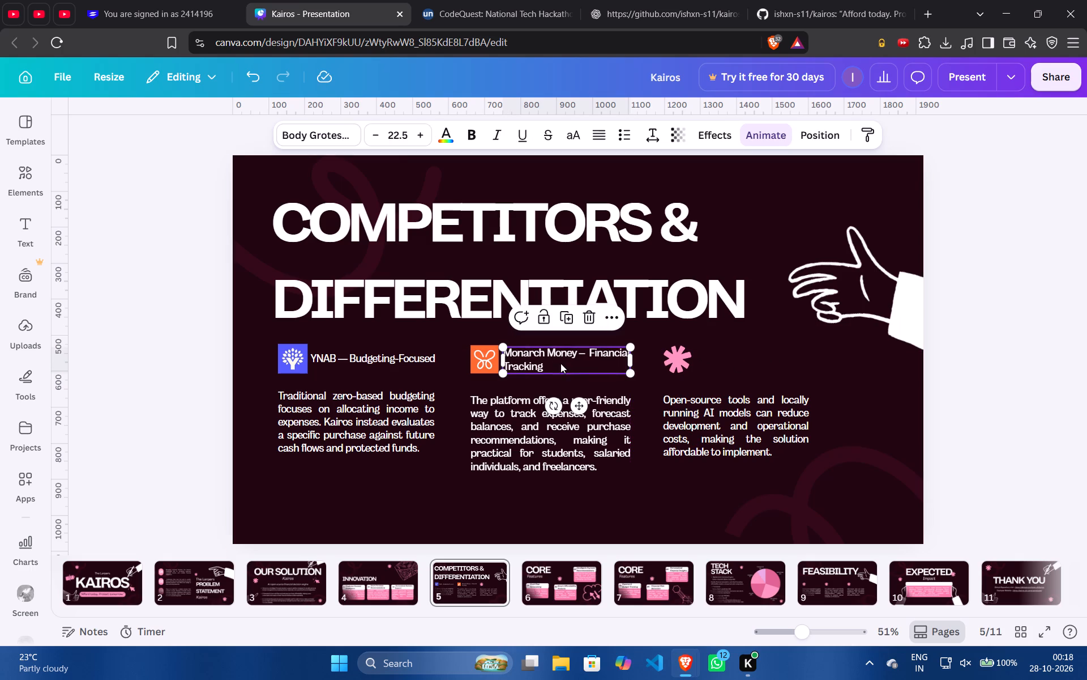
Move the Monarch Money logo onto and beside the YNAB logo and resize it to the same size.
left_click_drag(483, 364, 480, 369)
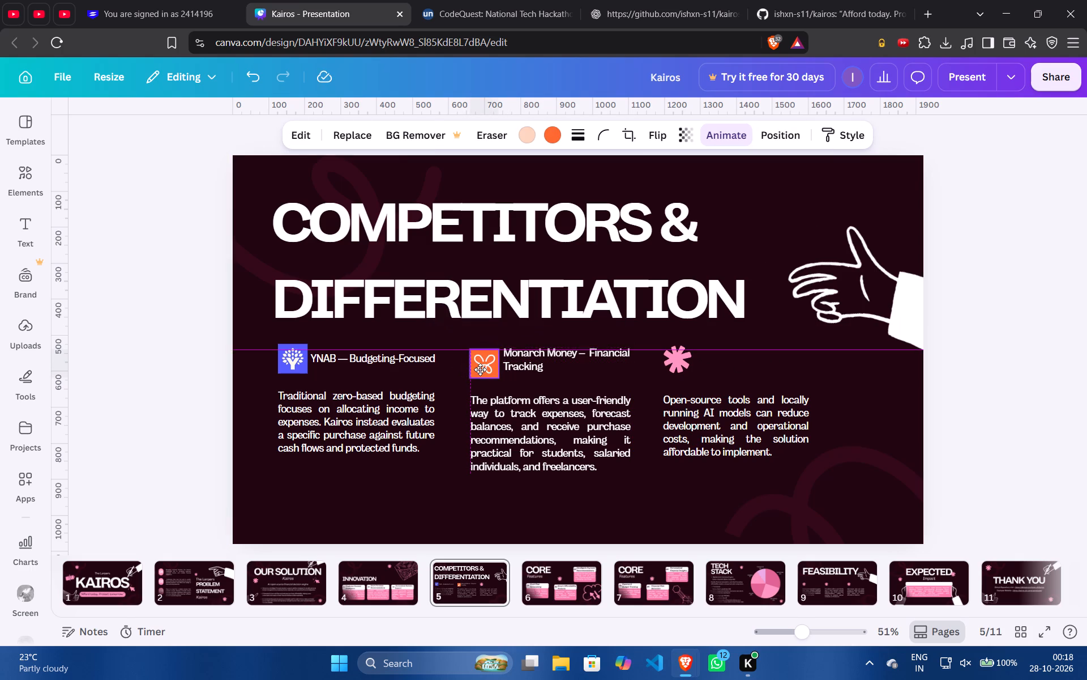
left_click_drag(480, 369, 290, 365)
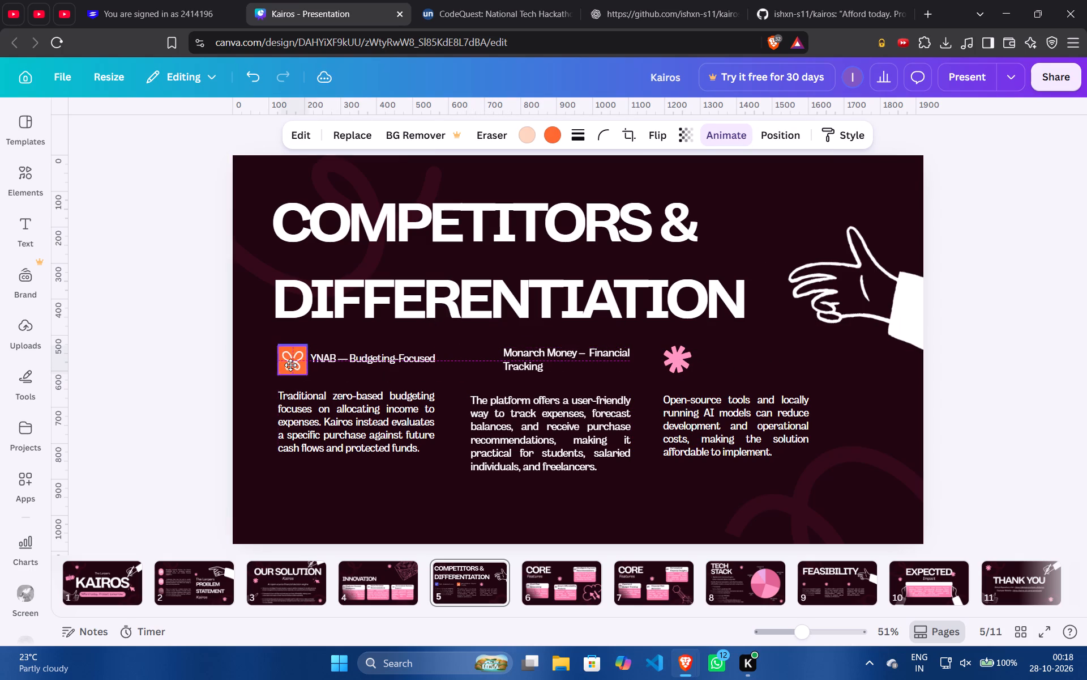
left_click_drag(290, 365, 292, 360)
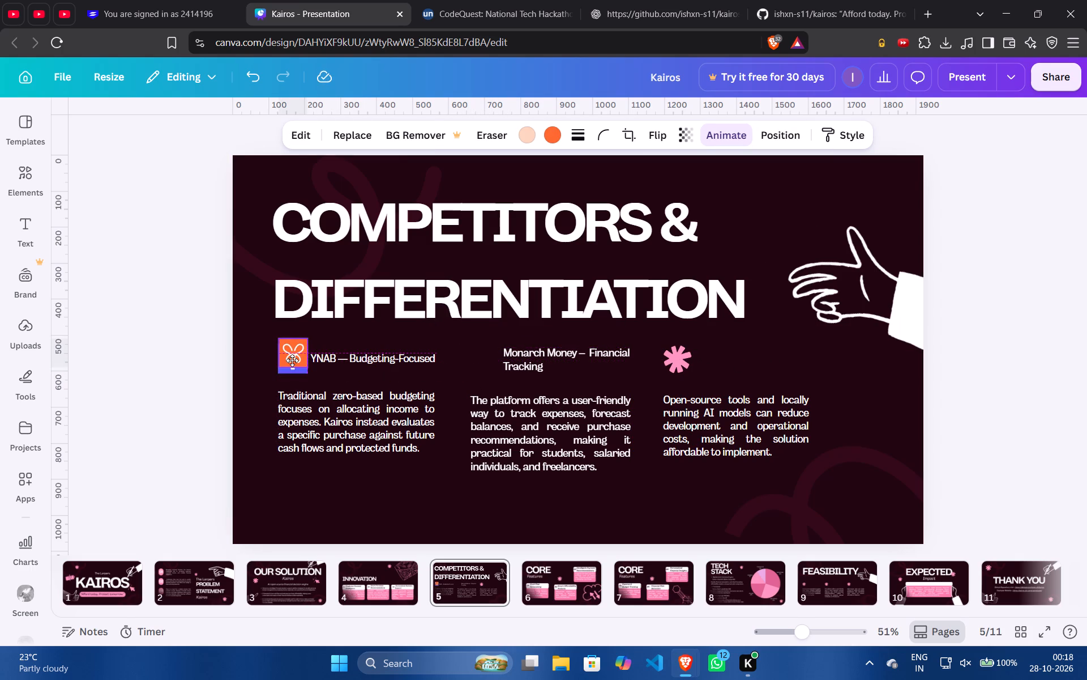
left_click_drag(292, 360, 291, 364)
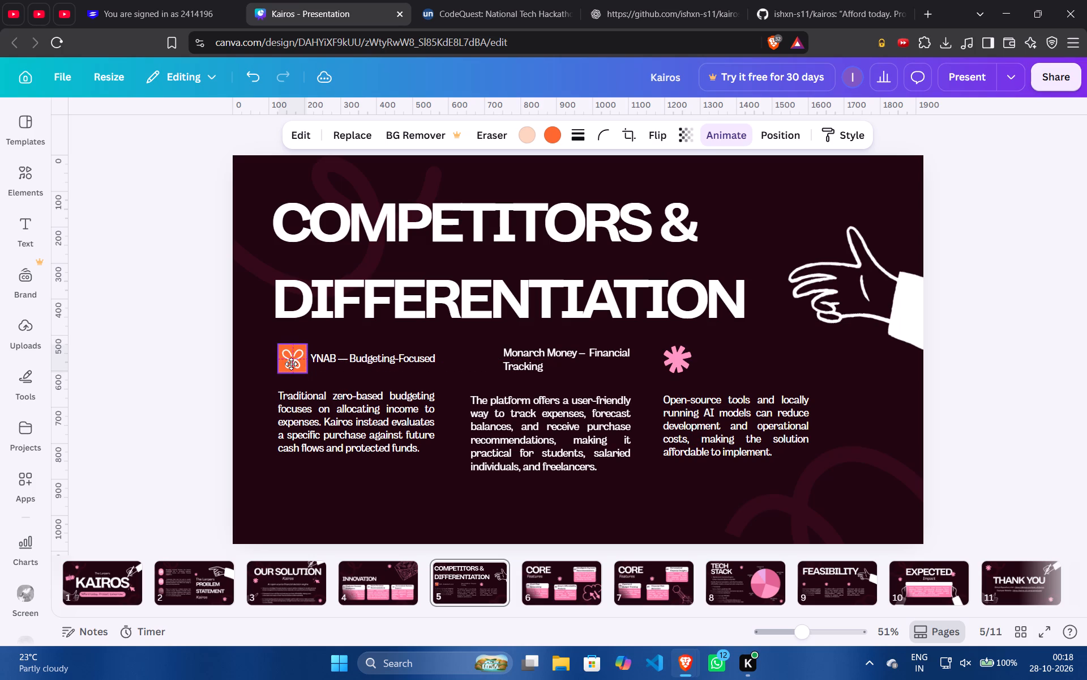
left_click_drag(291, 364, 292, 364)
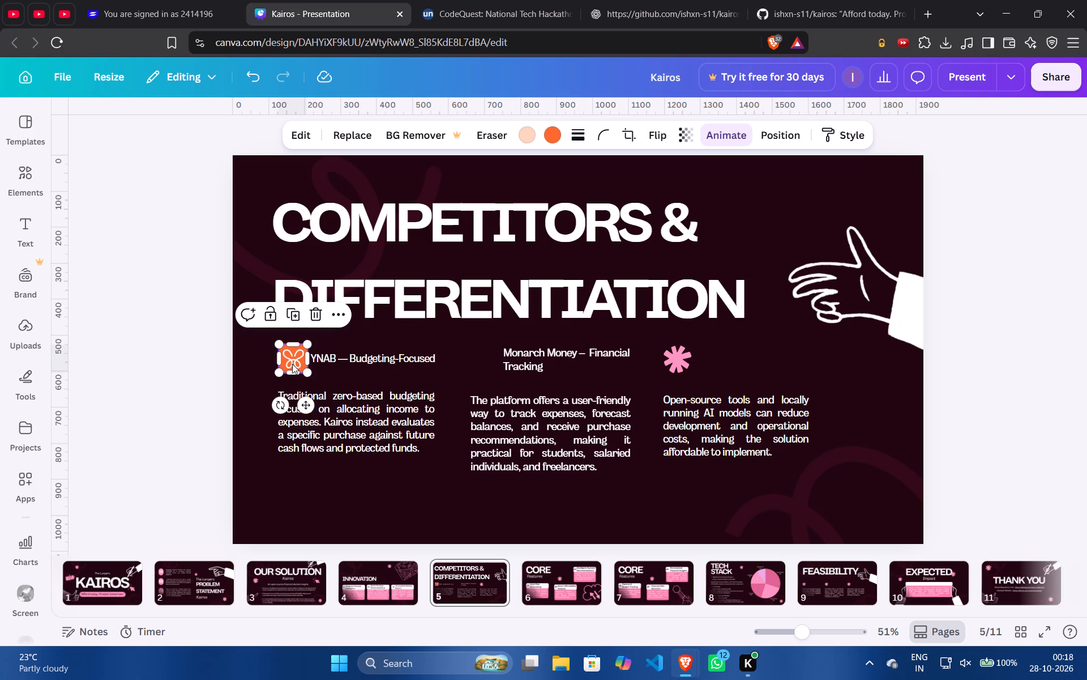
left_click(306, 371)
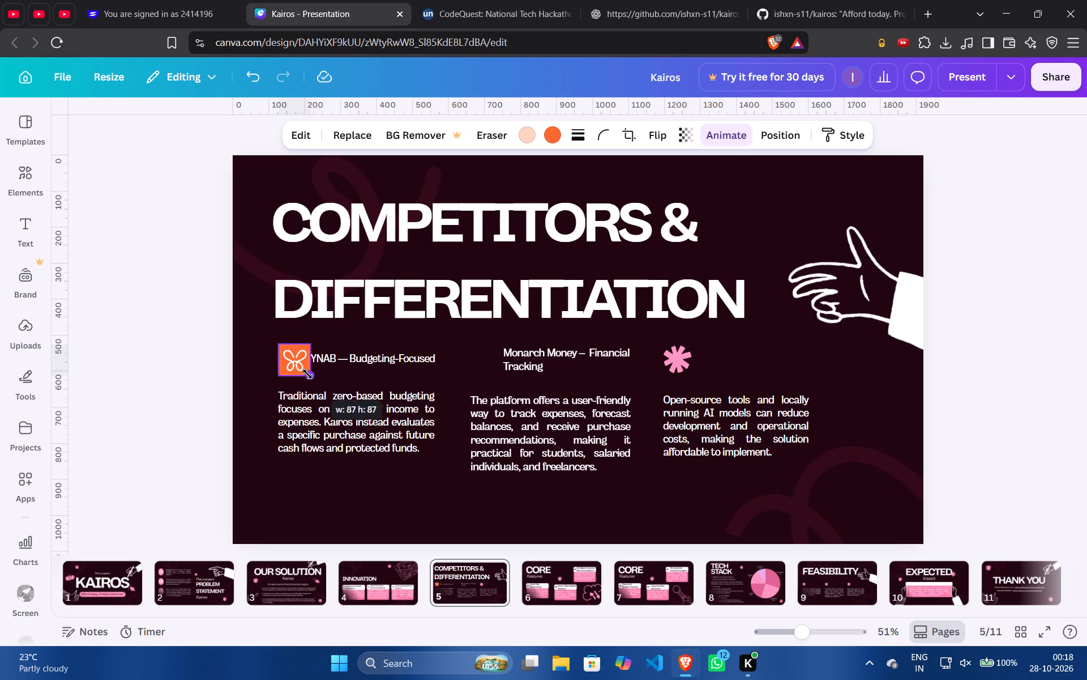
left_click_drag(292, 354, 260, 349)
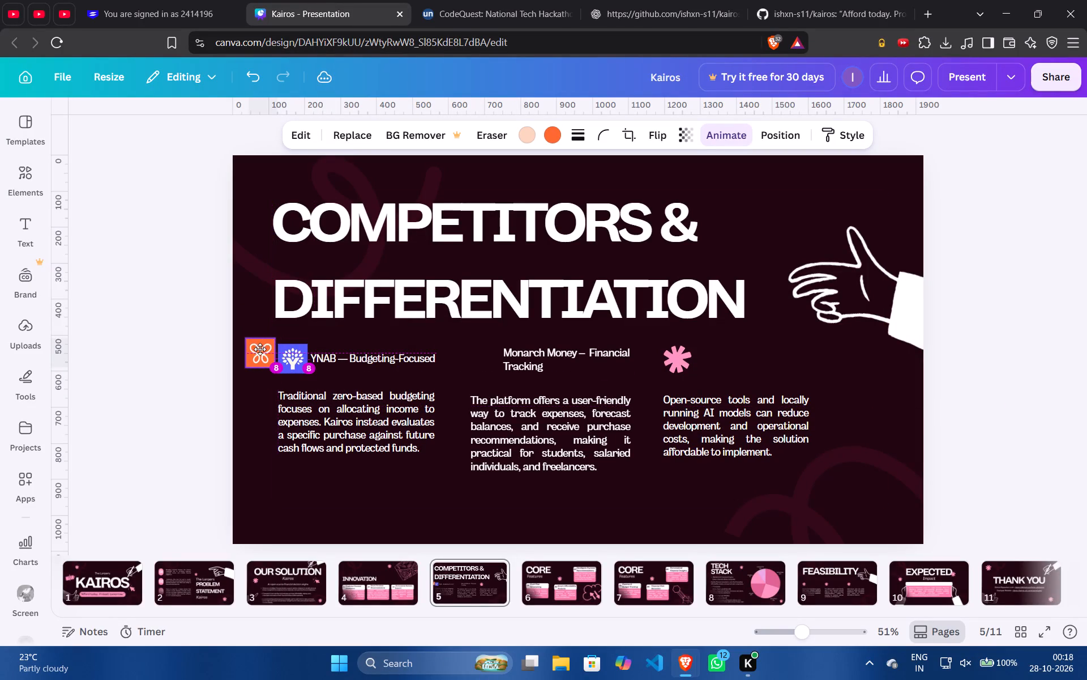
left_click_drag(260, 349, 261, 353)
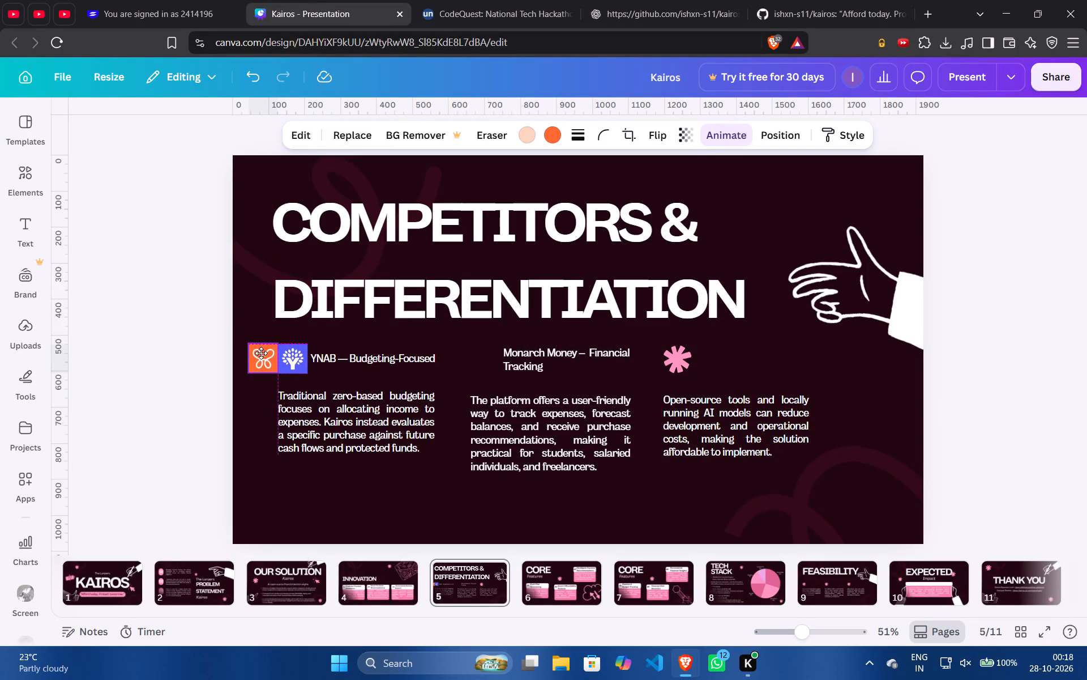
left_click_drag(261, 353, 260, 351)
left_click_drag(259, 352, 490, 355)
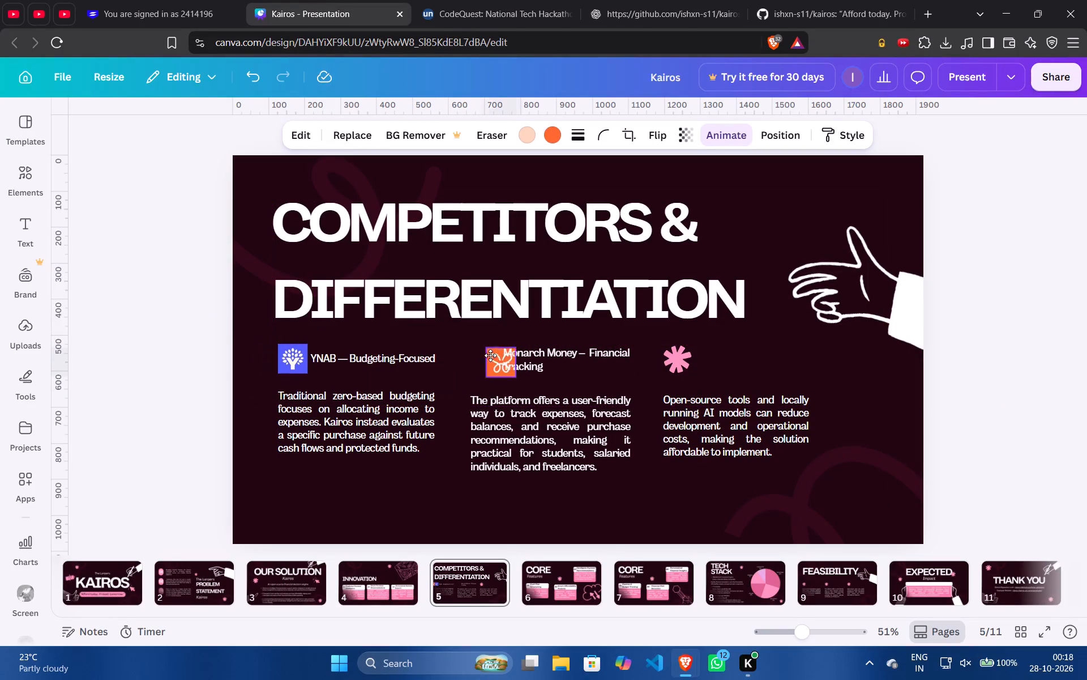
left_click_drag(490, 355, 477, 356)
left_click(493, 358)
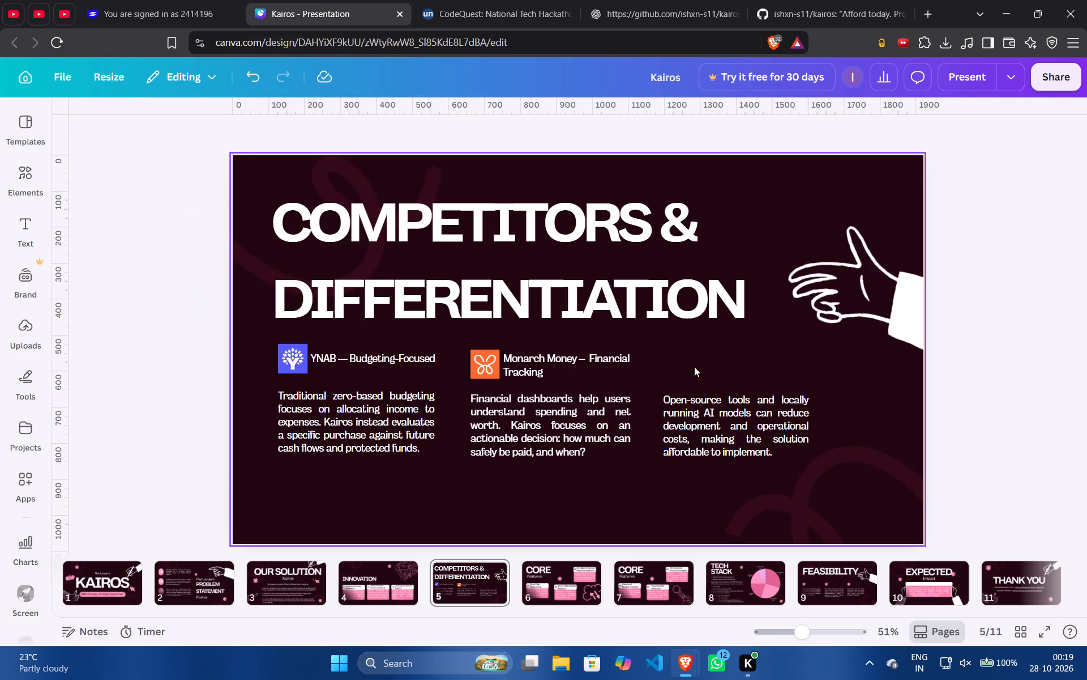
left_click(694, 367)
key("ctrl+v")
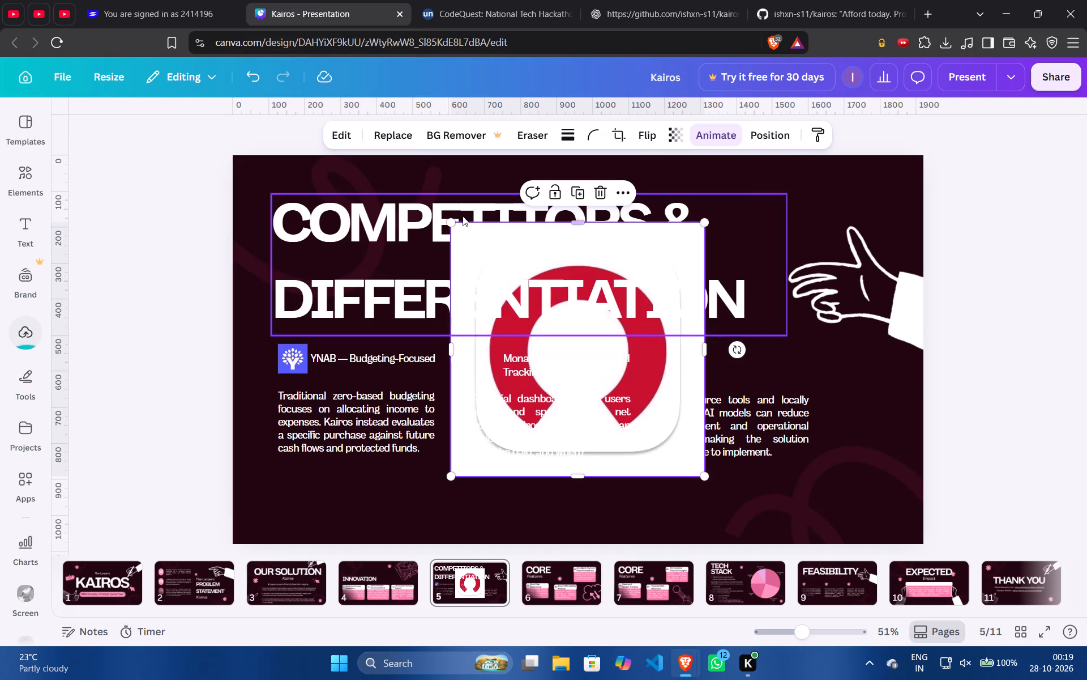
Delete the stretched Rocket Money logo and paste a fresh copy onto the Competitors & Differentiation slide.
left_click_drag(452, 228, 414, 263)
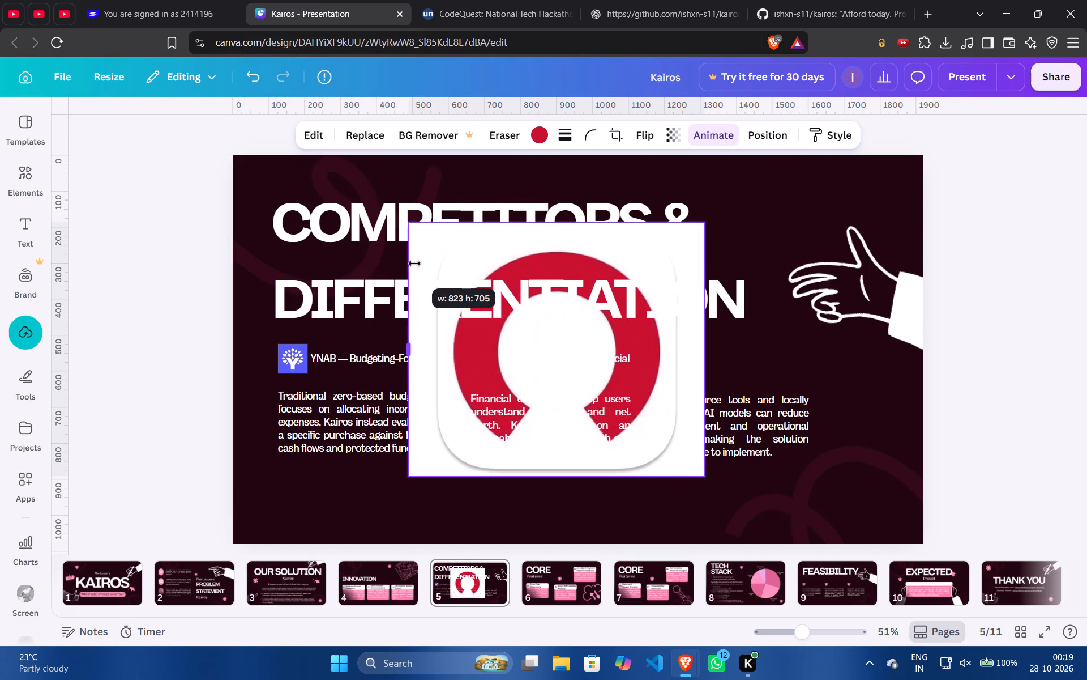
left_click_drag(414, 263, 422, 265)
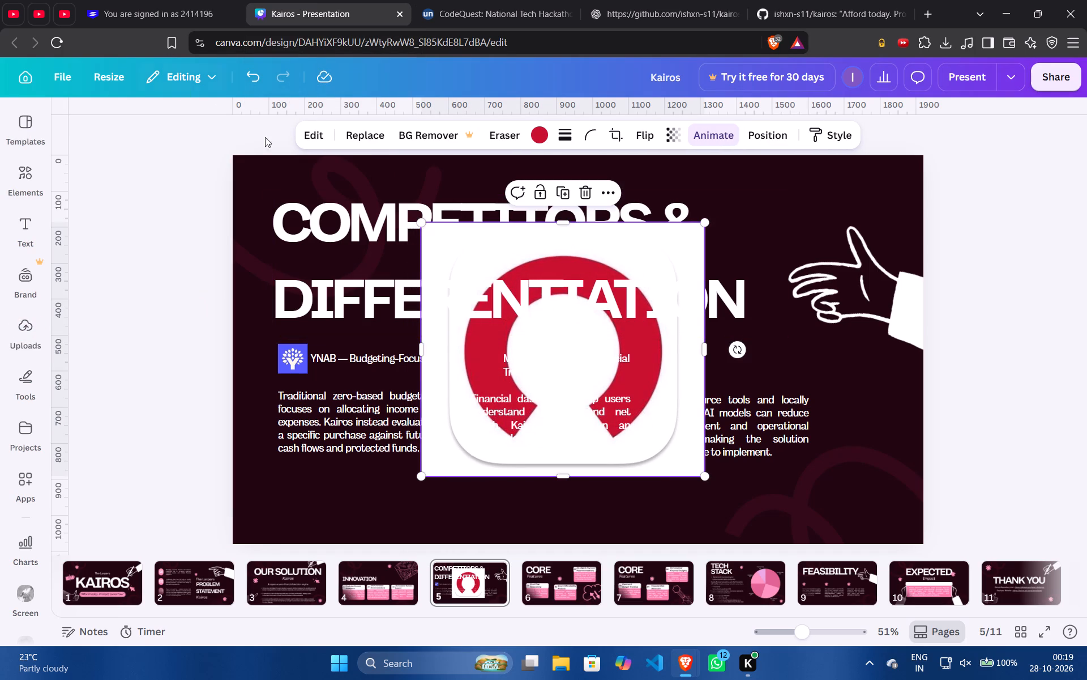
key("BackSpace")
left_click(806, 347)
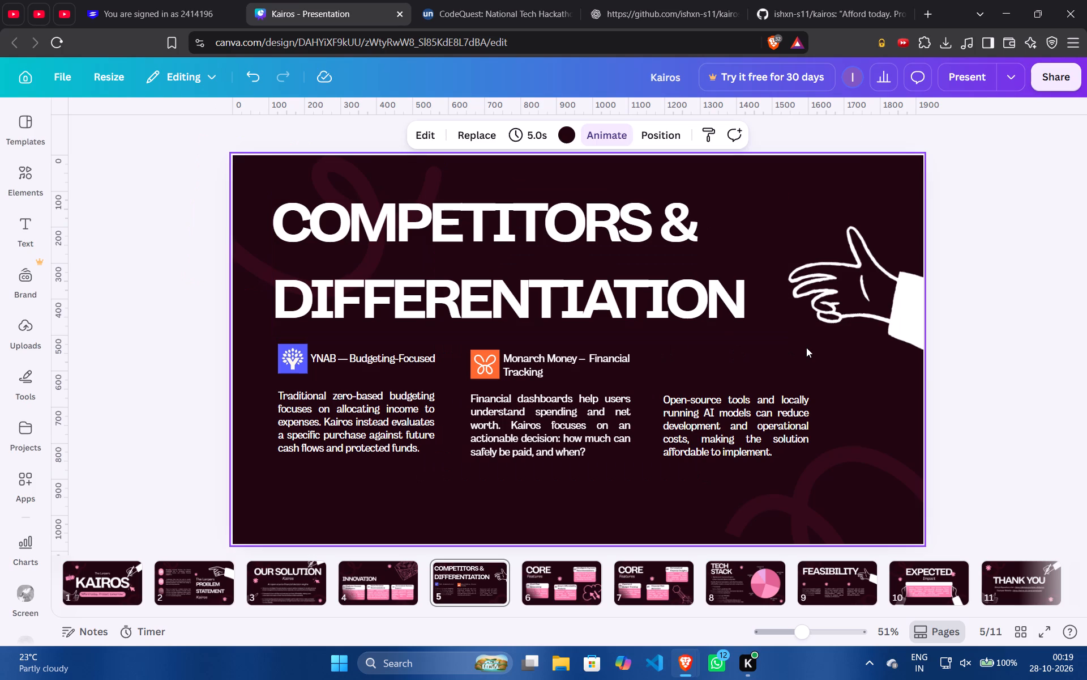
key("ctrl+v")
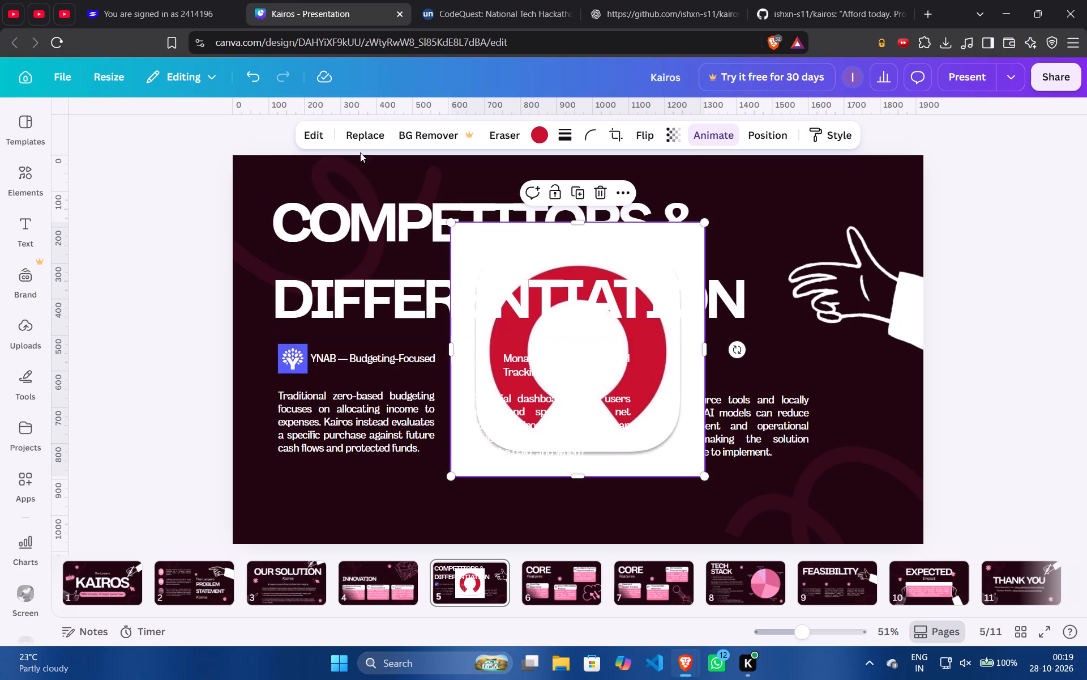
Shrink the Rocket Money logo to about 82 by 82, matching the size of the Monarch Money logo.
left_click_drag(456, 226, 605, 433)
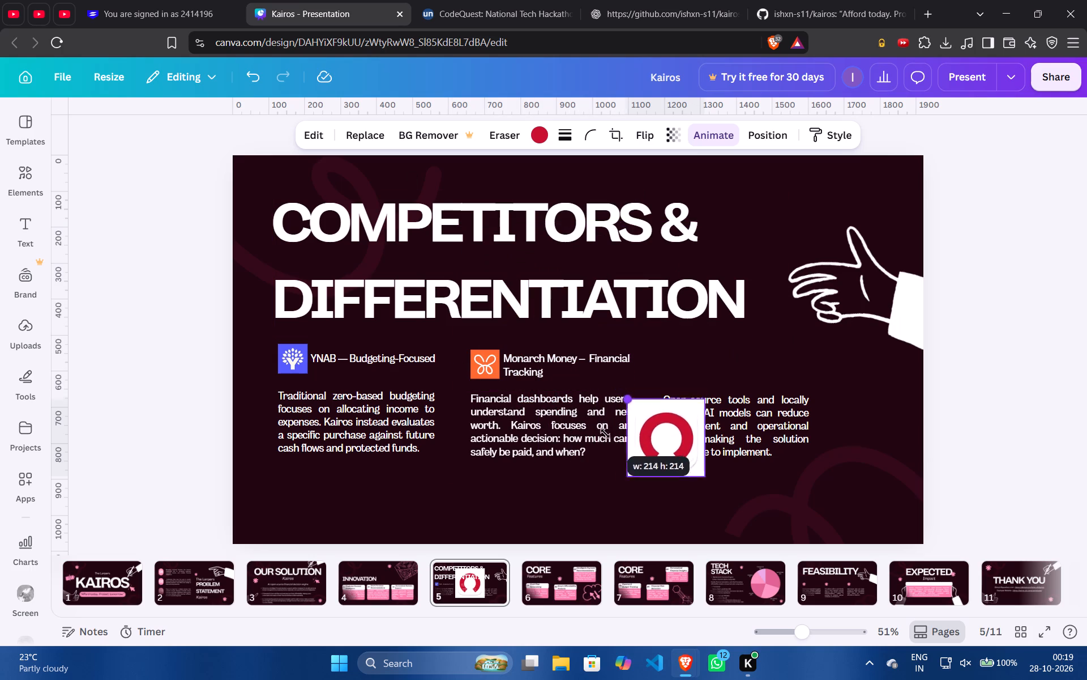
left_click_drag(605, 433, 619, 457)
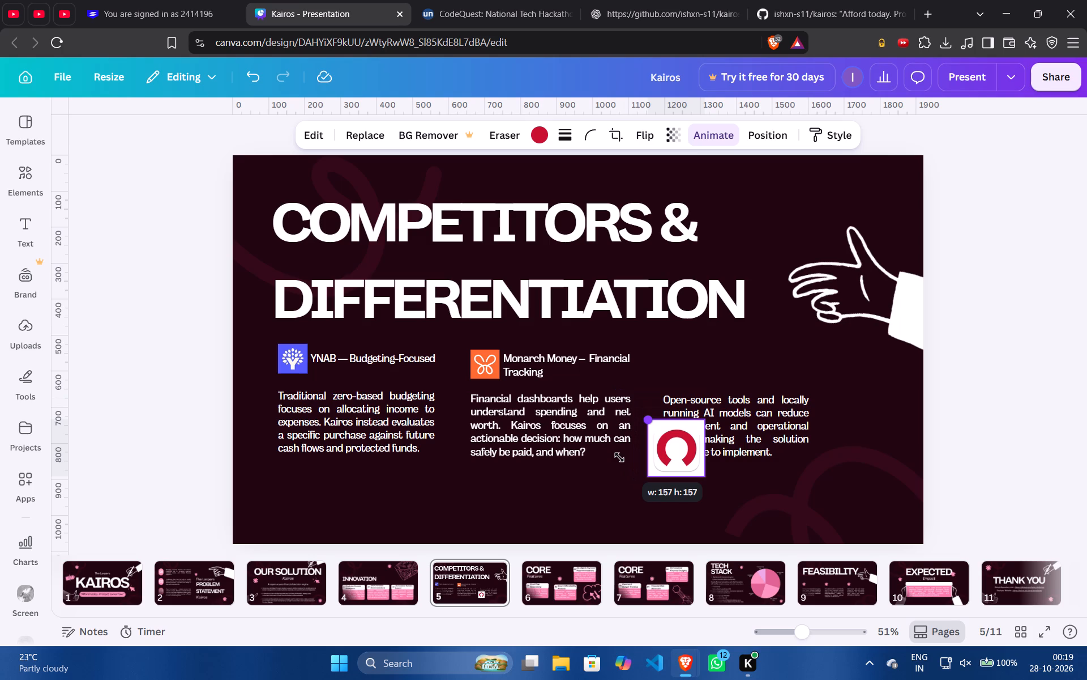
left_click_drag(619, 457, 647, 466)
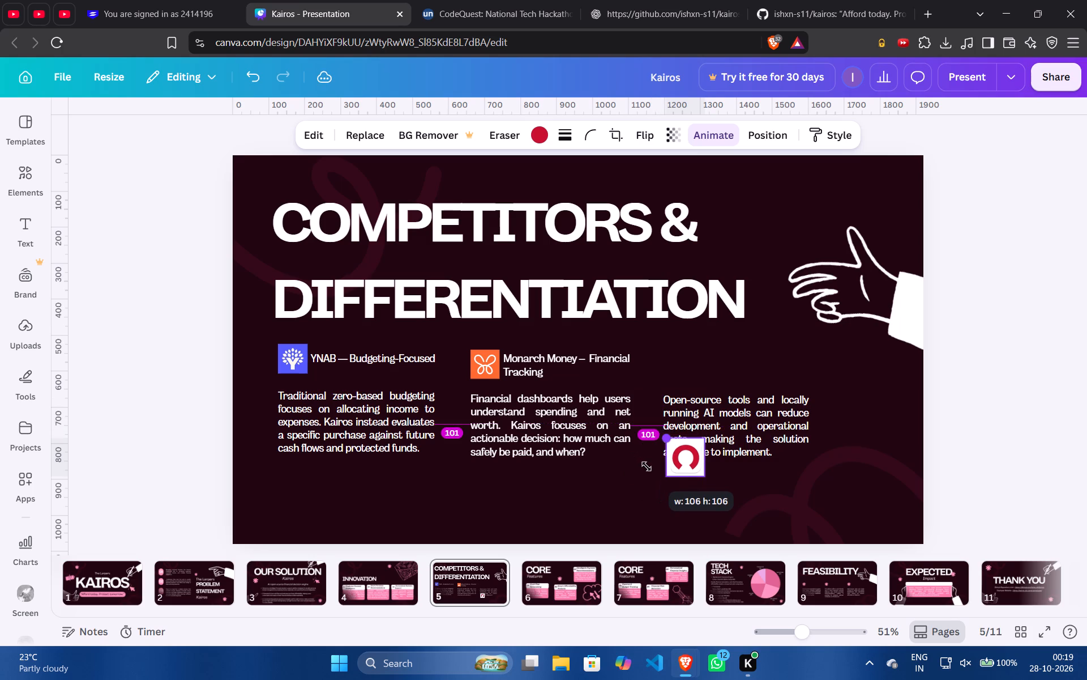
left_click_drag(647, 466, 643, 466)
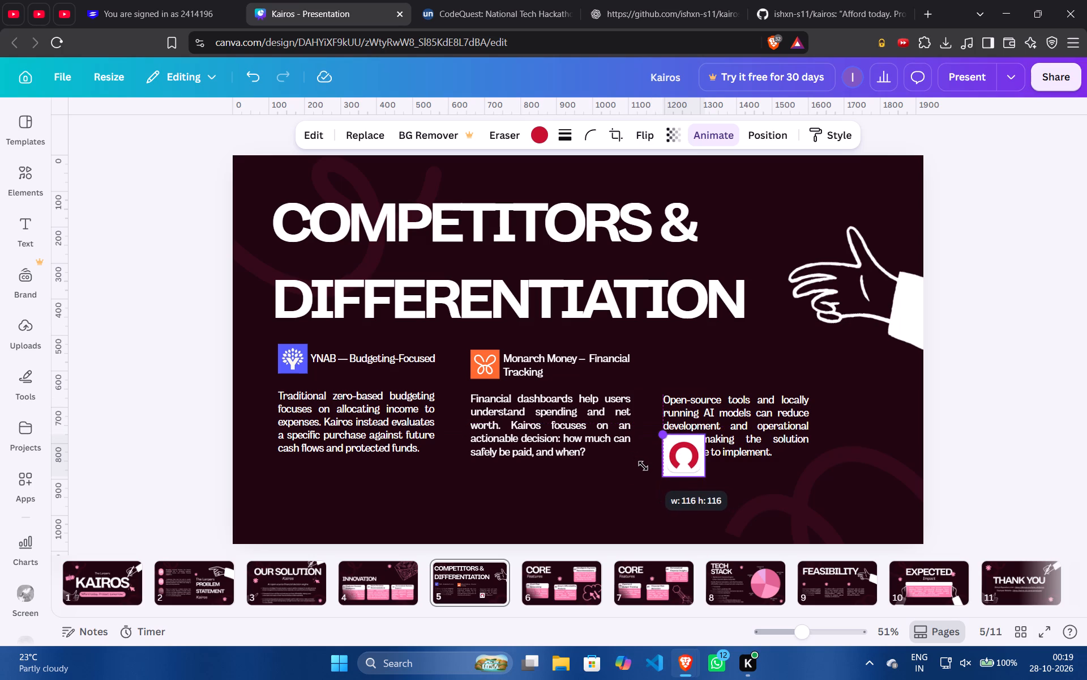
left_click_drag(643, 466, 646, 465)
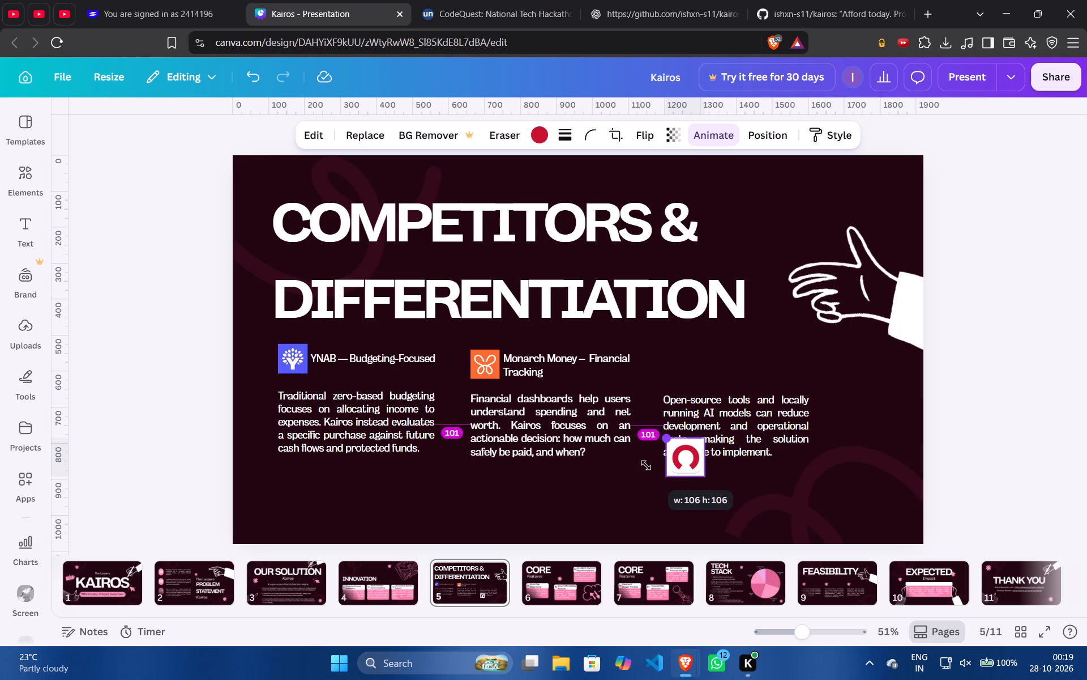
left_click_drag(646, 465, 649, 465)
left_click_drag(683, 455, 490, 369)
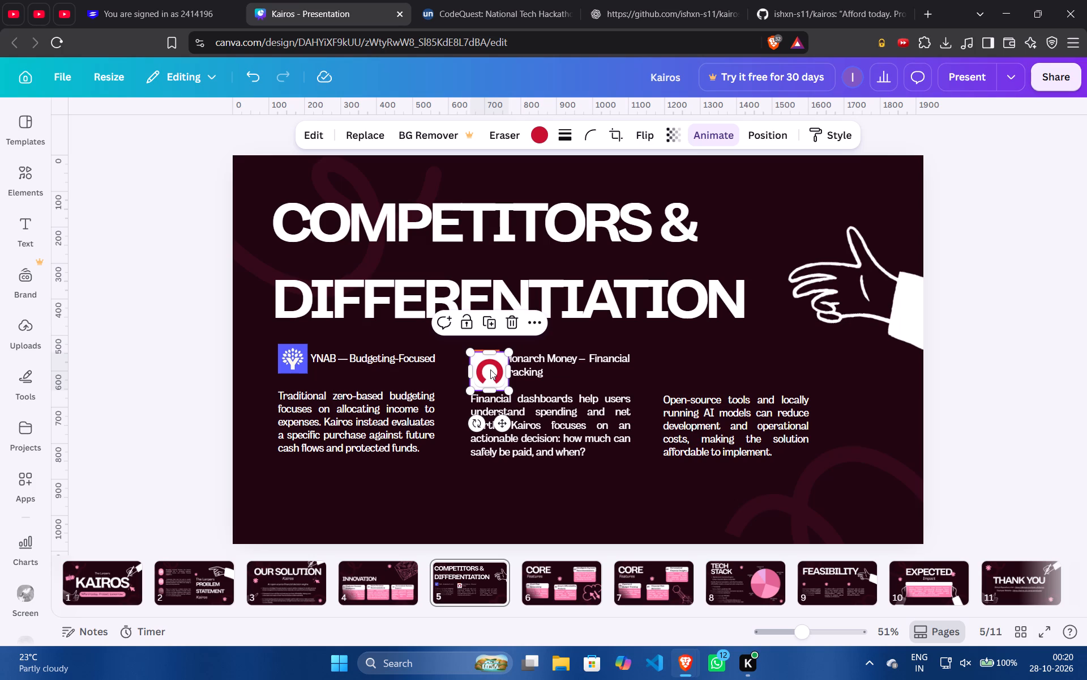
left_click(490, 369)
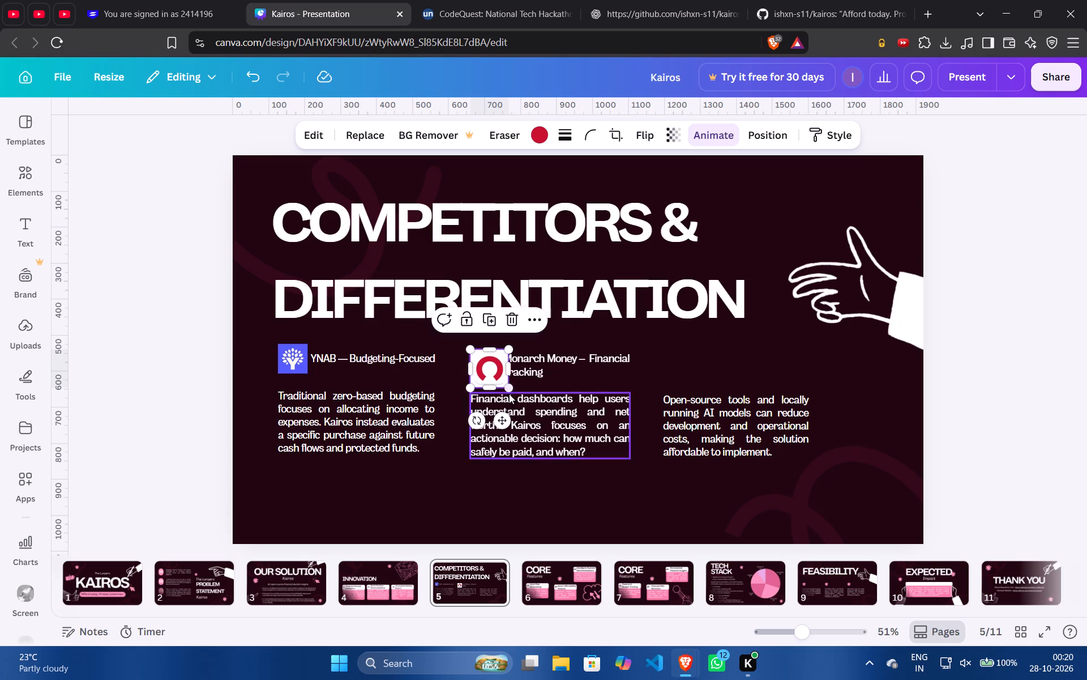
left_click_drag(508, 389, 494, 380)
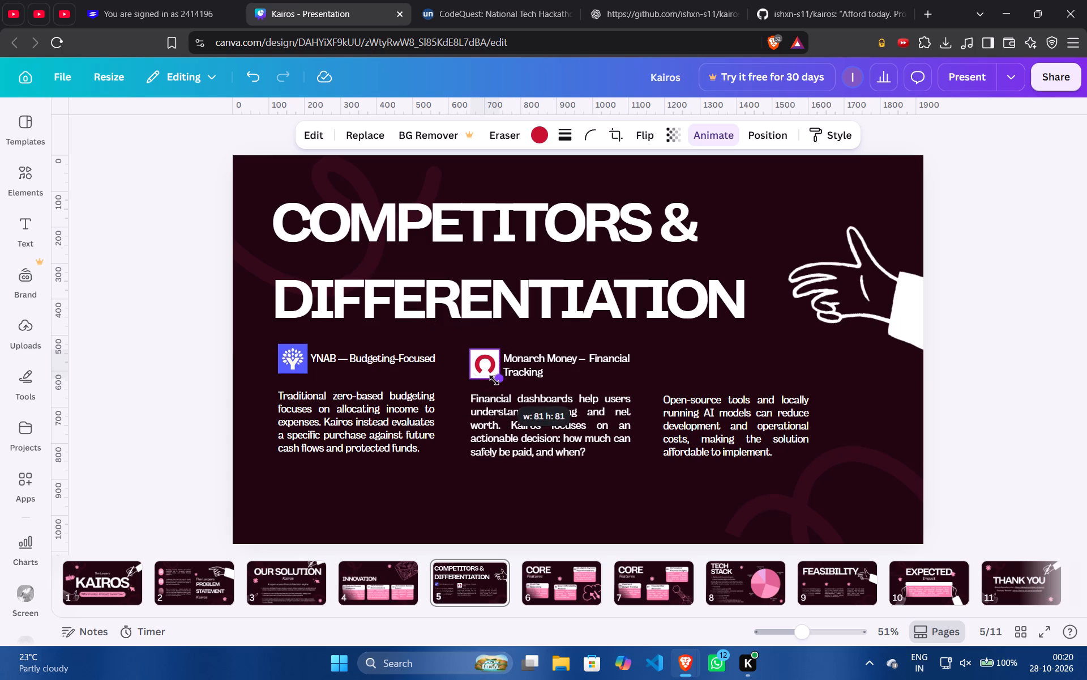
left_click_drag(494, 380, 499, 381)
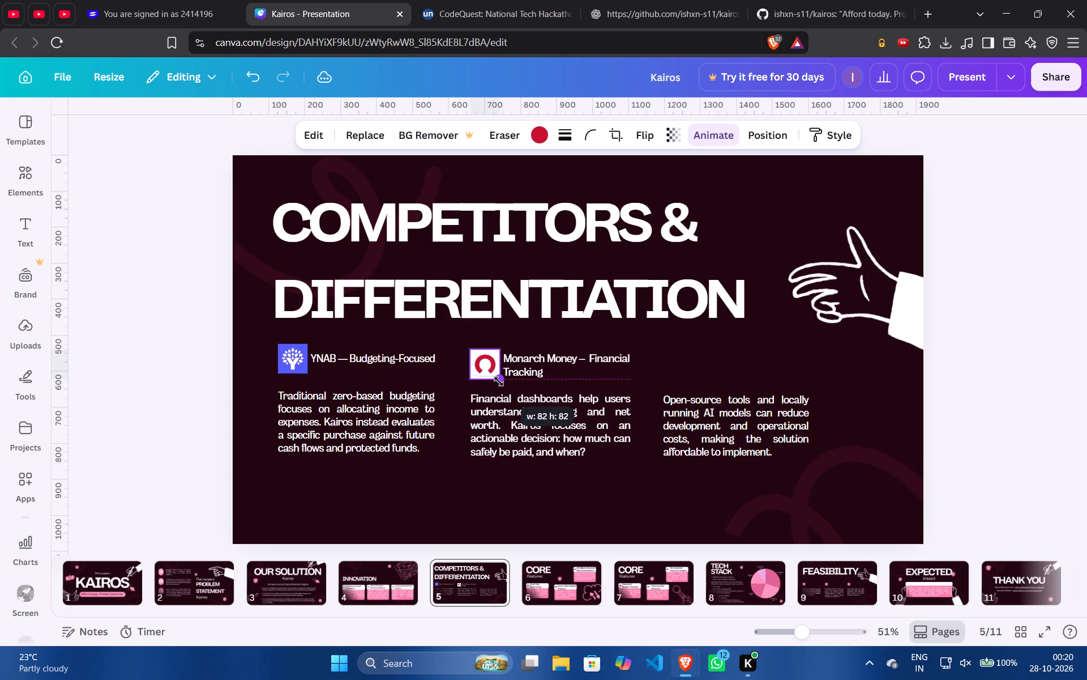
left_click_drag(499, 381, 499, 382)
left_click_drag(491, 369, 584, 384)
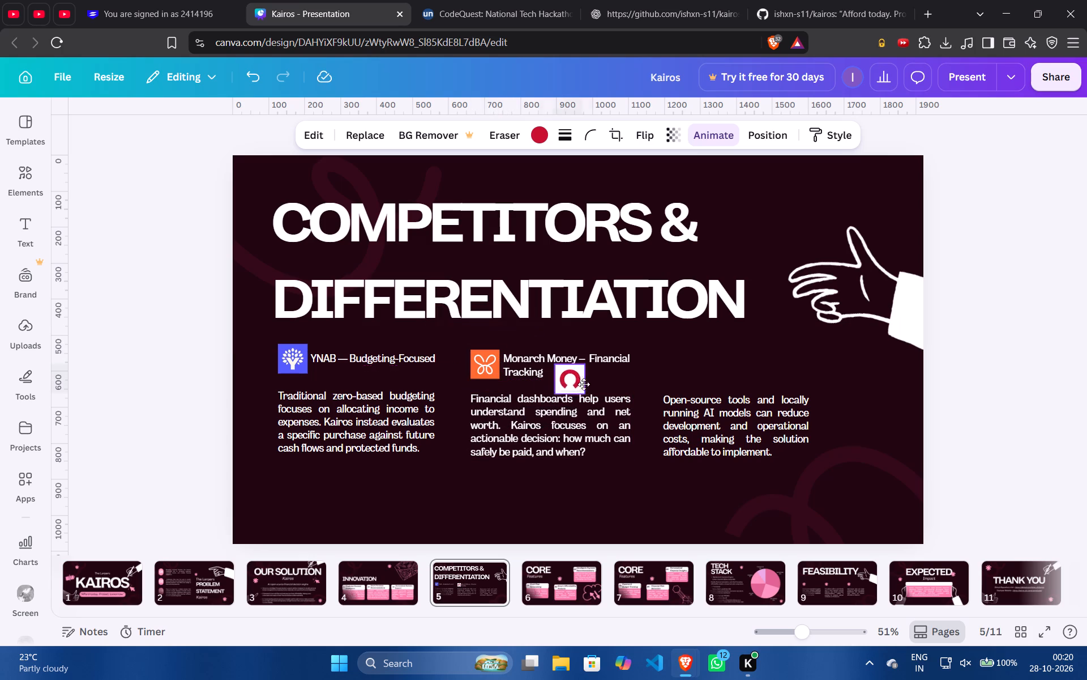
left_click_drag(584, 384, 680, 368)
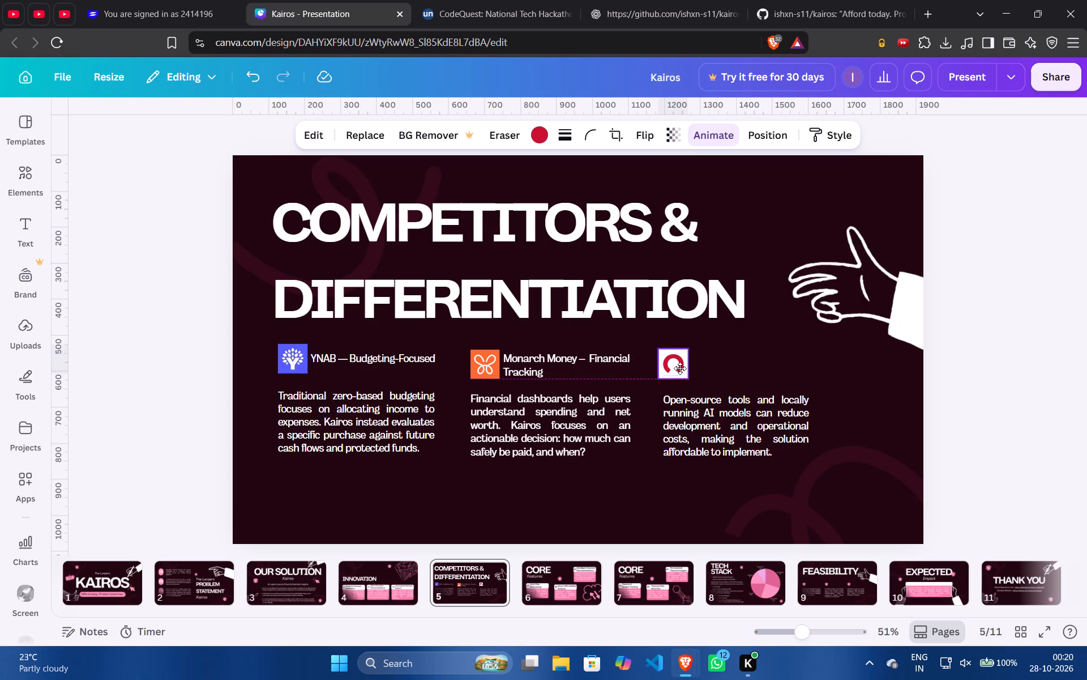
left_click_drag(680, 368, 683, 368)
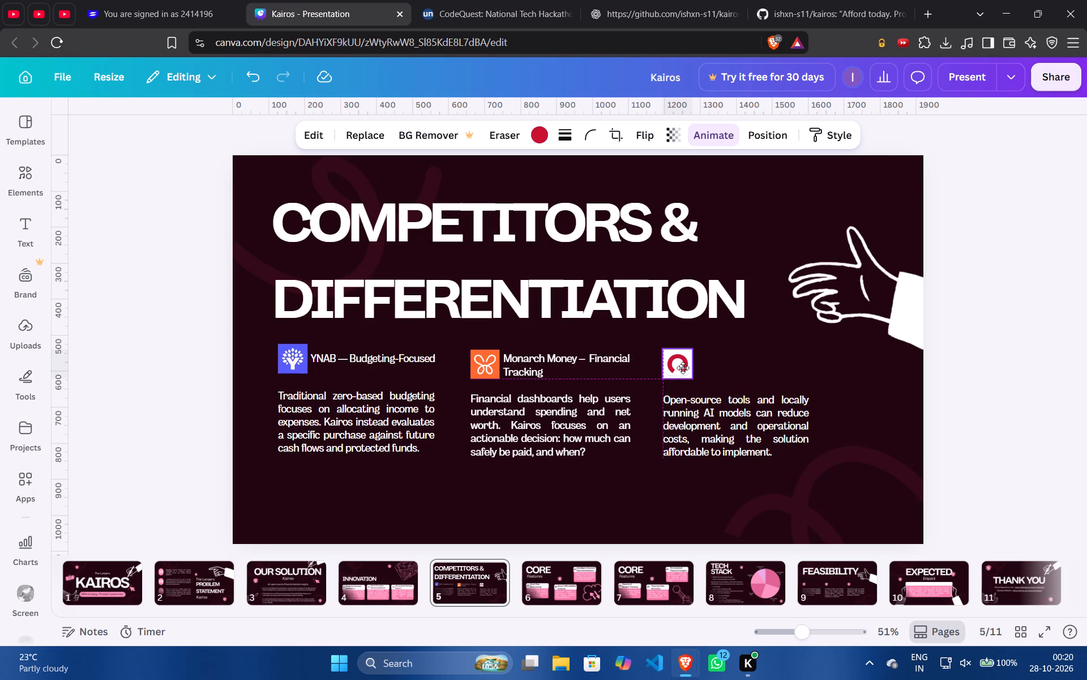
left_click_drag(683, 368, 683, 369)
left_click_drag(683, 369, 682, 369)
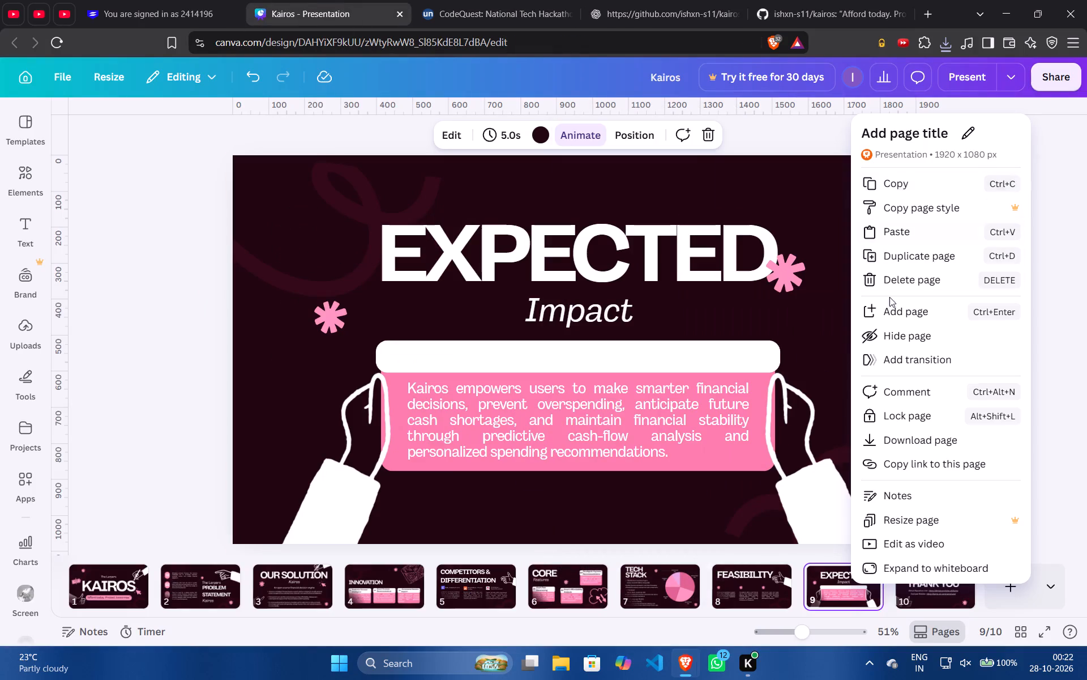
left_click(887, 254)
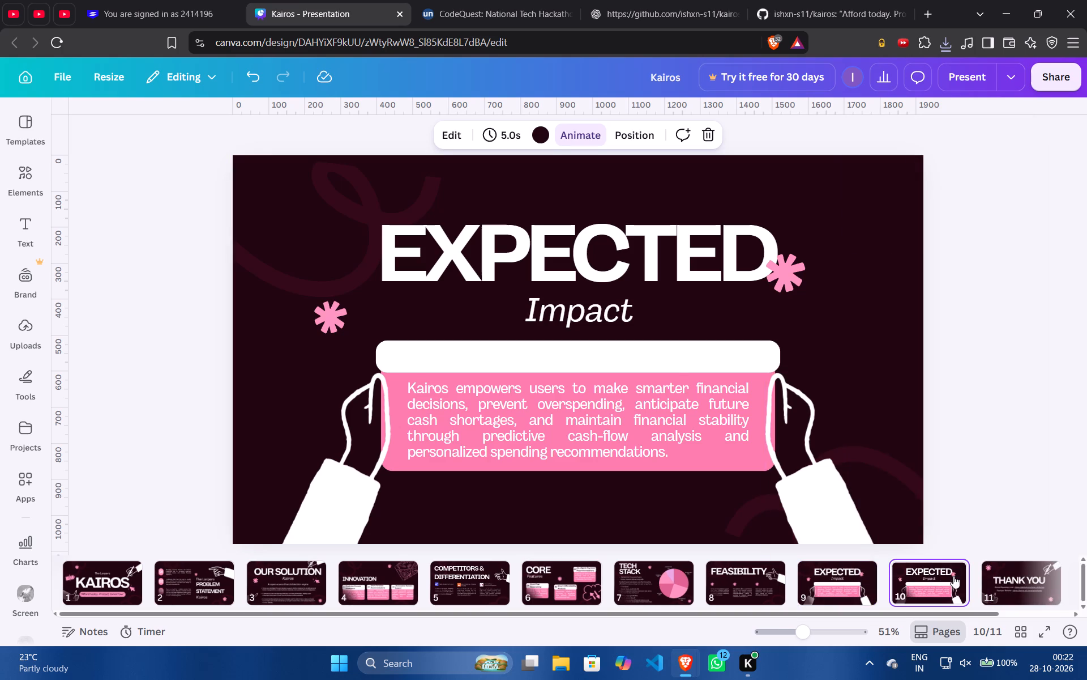
Delete the description text, its pink box and the white bar from the duplicated Expected Impact slide on page 10.
left_click(665, 414)
key("BackSpace")
left_click(630, 394)
key("BackSpace")
left_click(617, 362)
key("BackSpace")
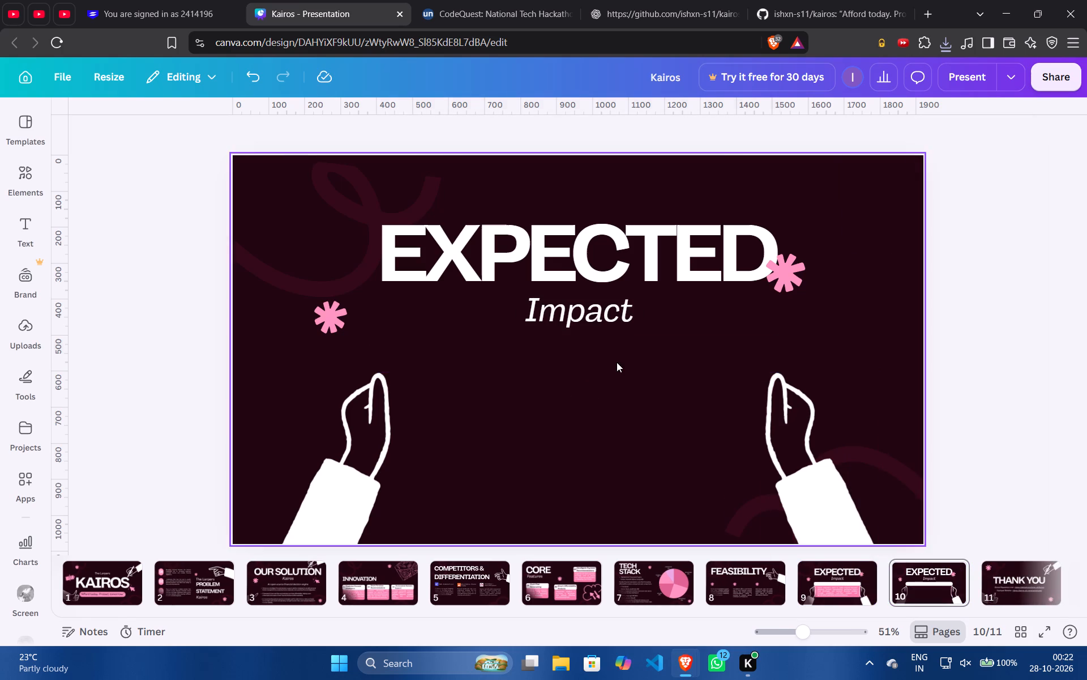
Replace page 10's EXPECTED heading with "Architecture" and remove the Impact subtitle.
double_click(556, 257)
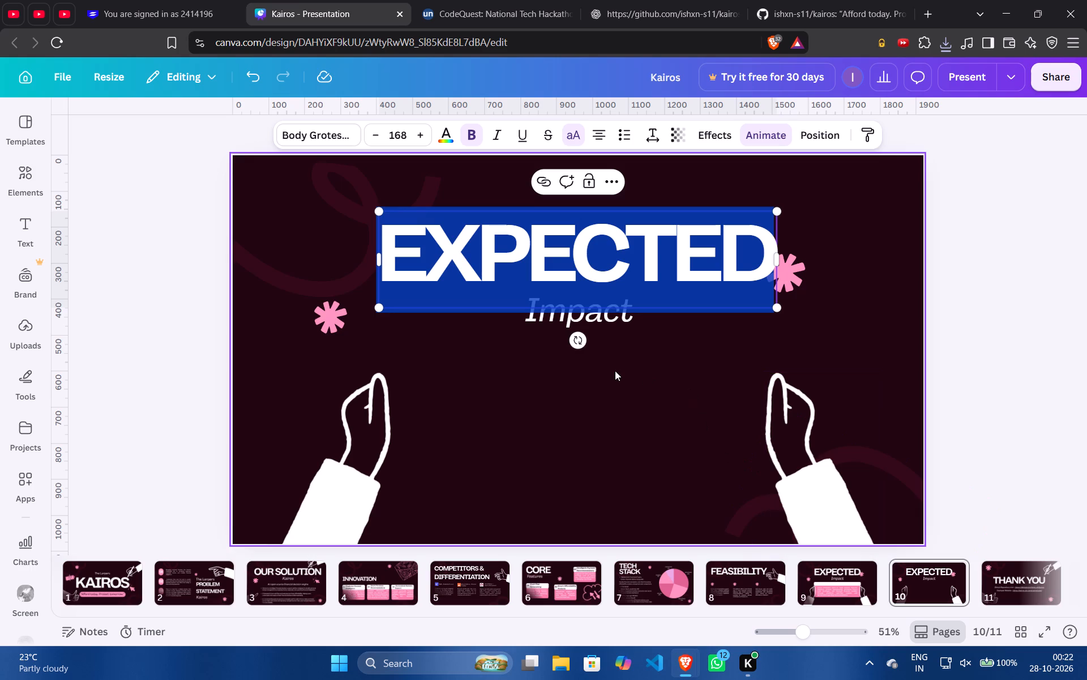
key("BackSpace")
type("Architecti")
key("BackSpace")
type("ure")
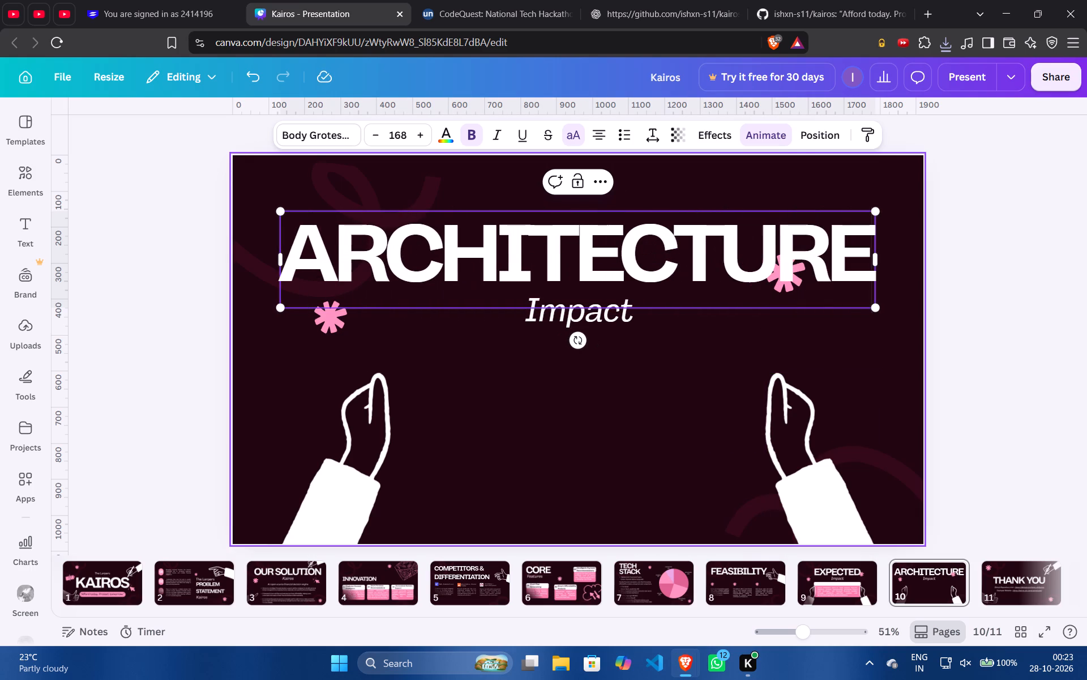
left_click(608, 352)
left_click(572, 324)
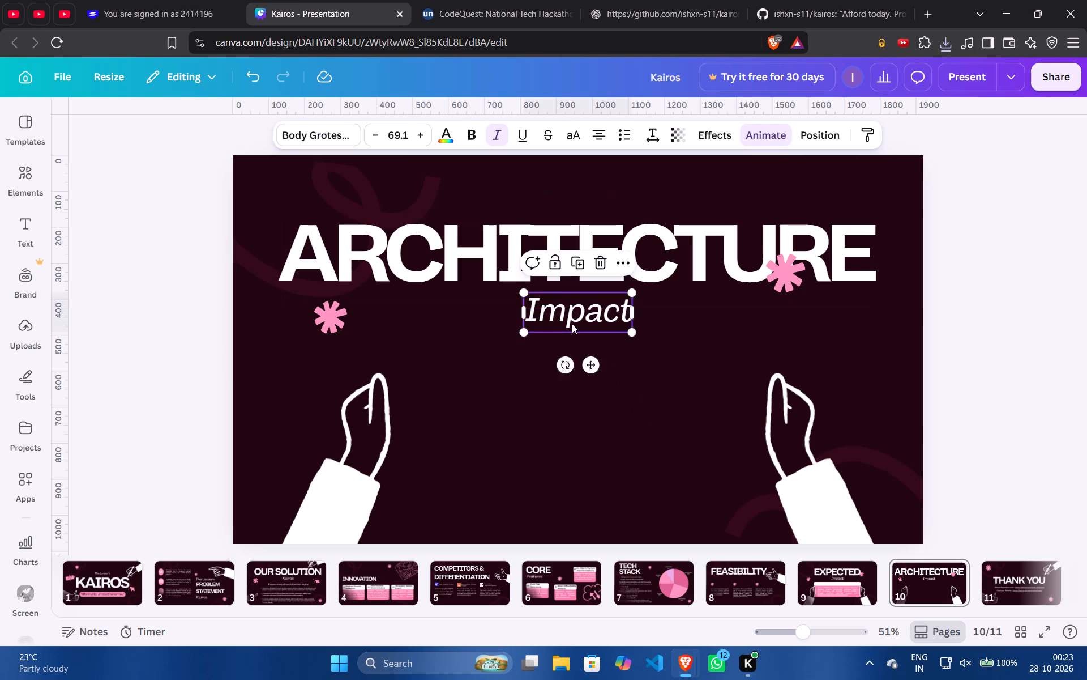
key("BackSpace")
Move the ARCHITECTURE heading up near the slide's top edge, centred horizontally.
left_click_drag(489, 258, 489, 212)
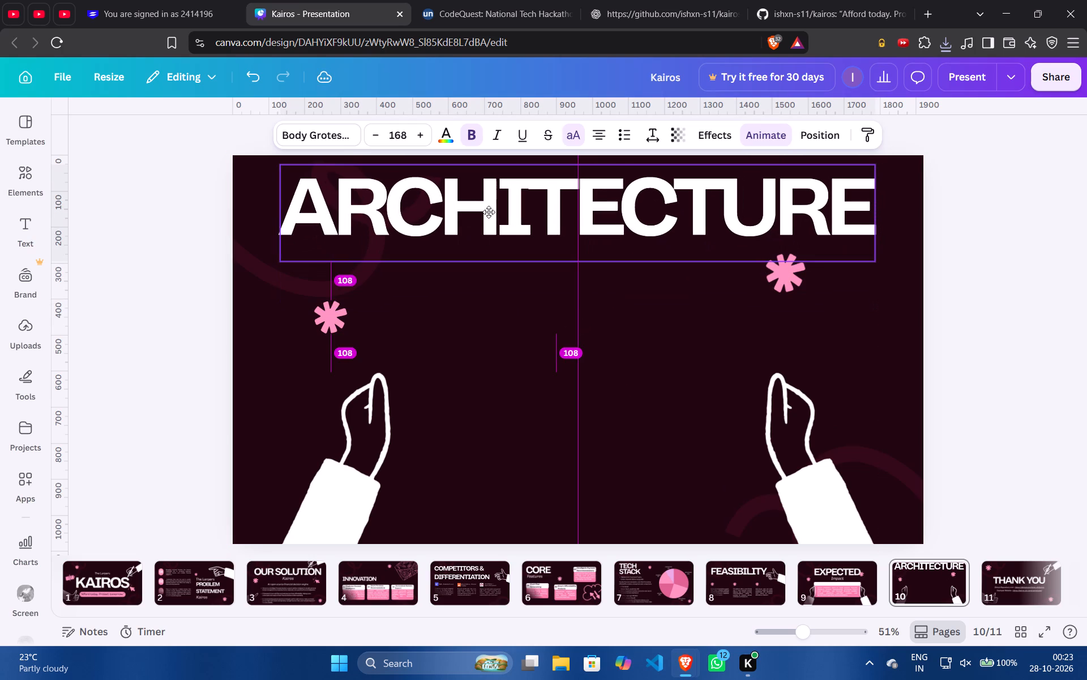
left_click_drag(489, 212, 497, 211)
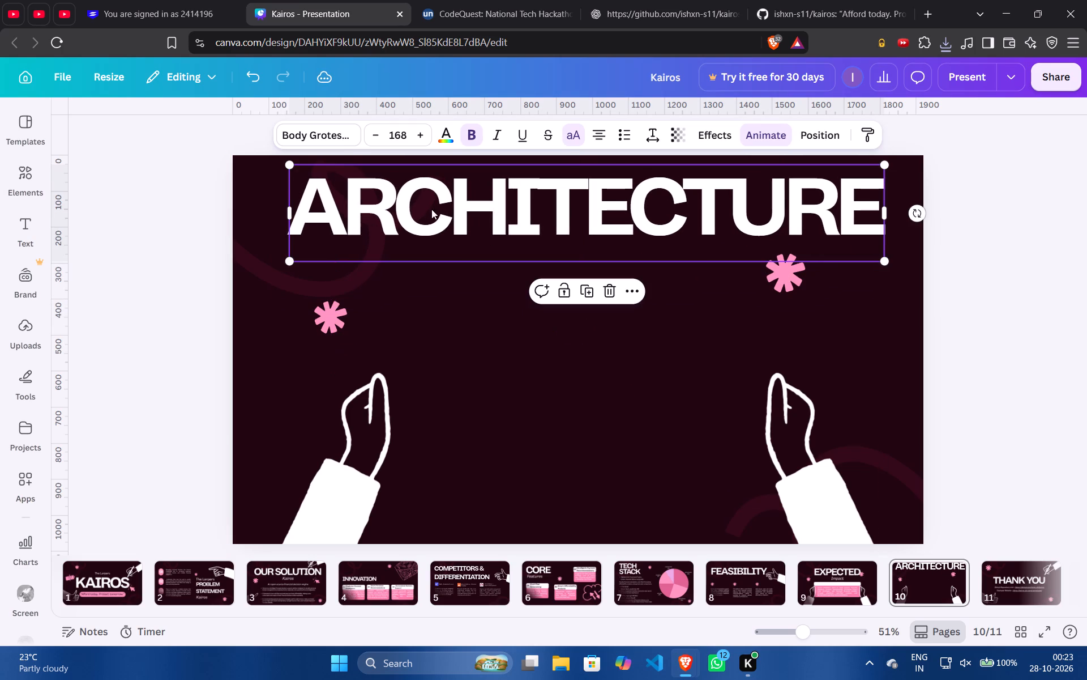
left_click_drag(419, 205, 405, 205)
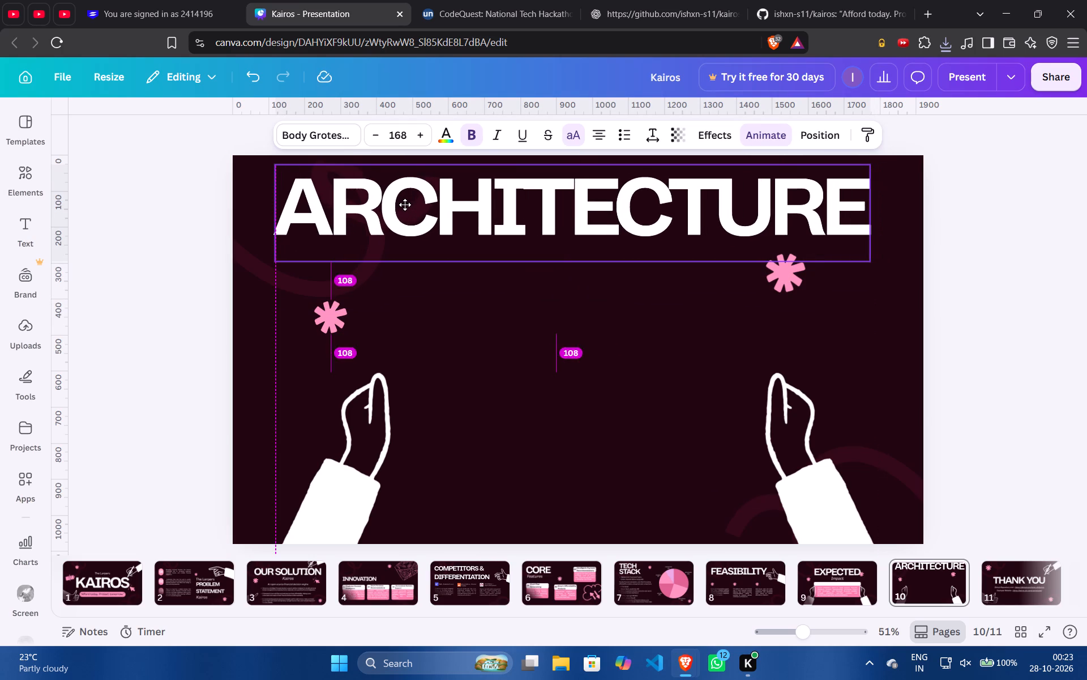
left_click_drag(405, 205, 410, 210)
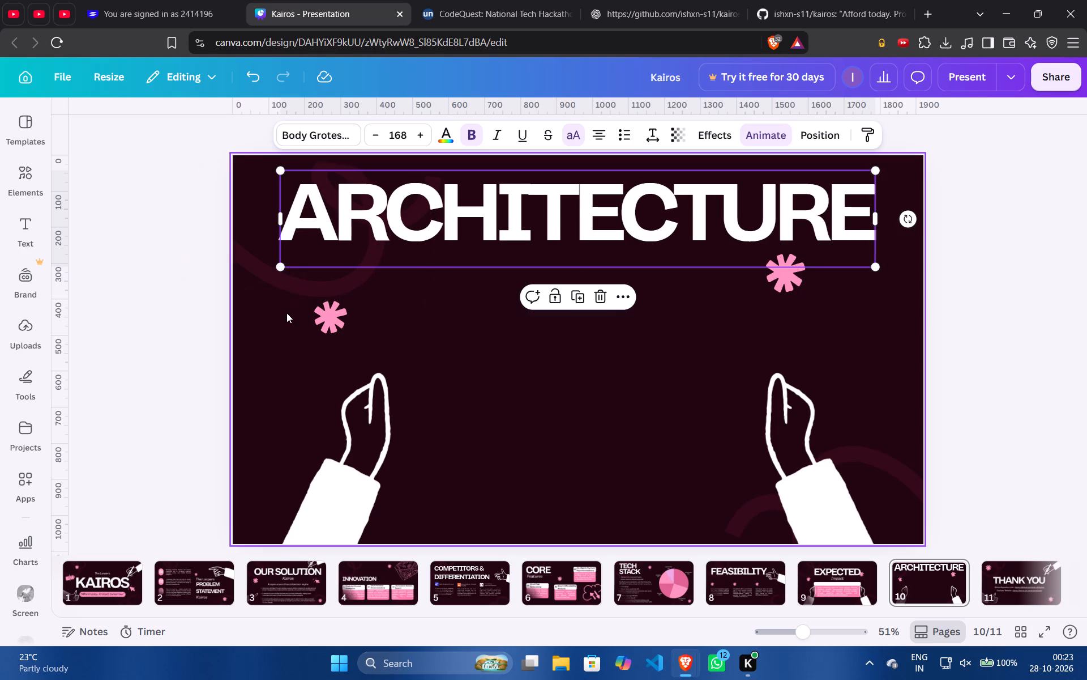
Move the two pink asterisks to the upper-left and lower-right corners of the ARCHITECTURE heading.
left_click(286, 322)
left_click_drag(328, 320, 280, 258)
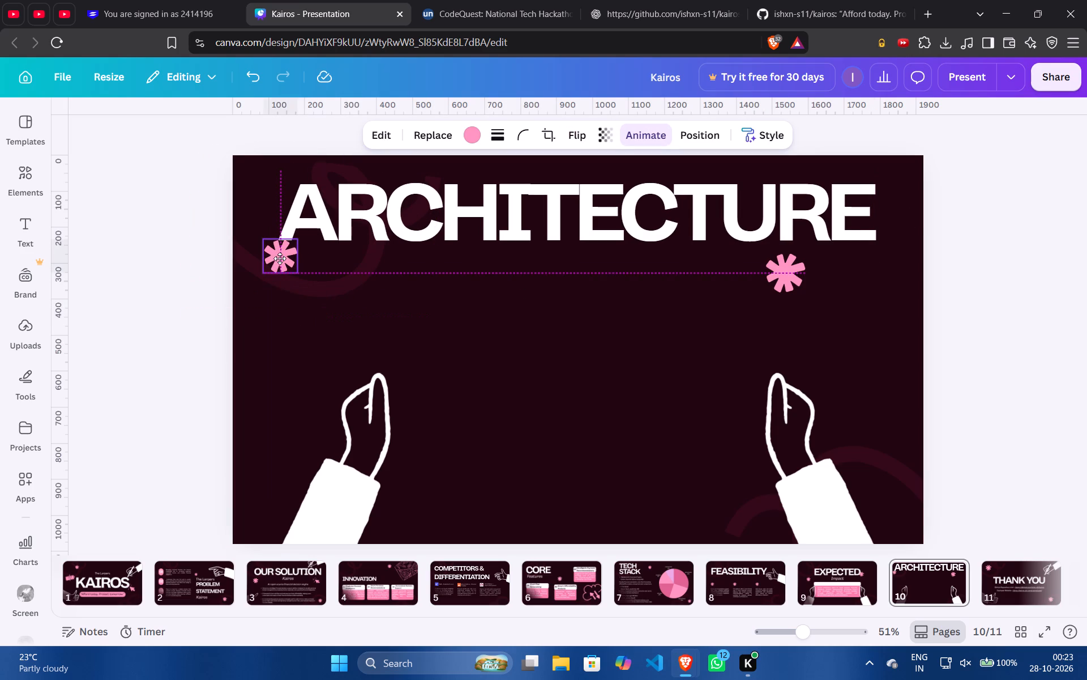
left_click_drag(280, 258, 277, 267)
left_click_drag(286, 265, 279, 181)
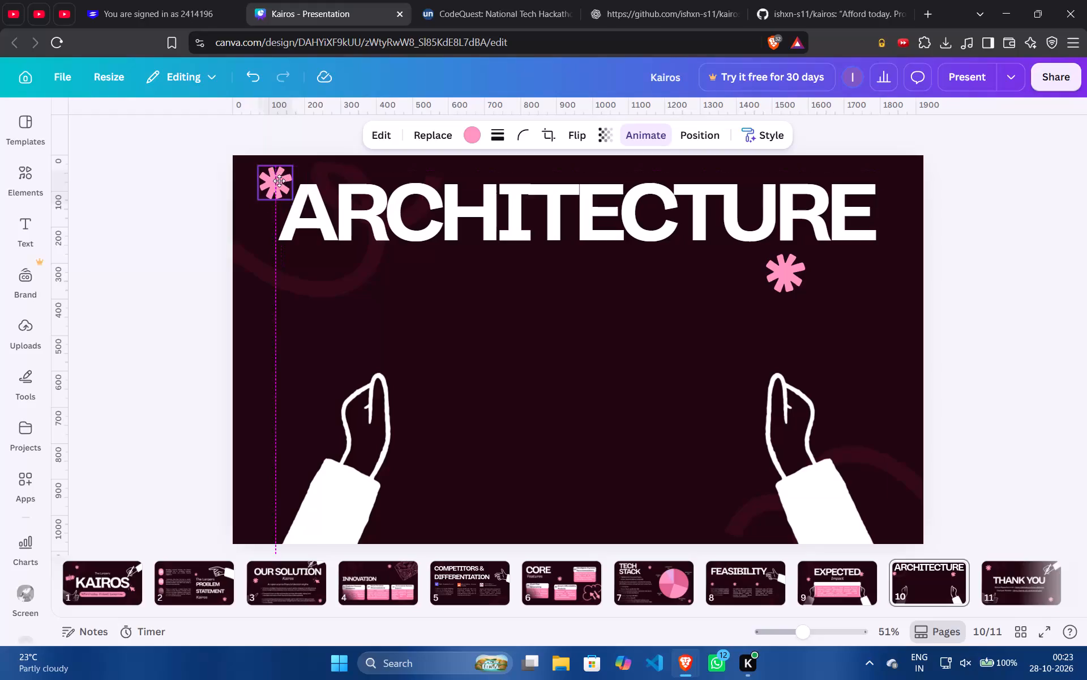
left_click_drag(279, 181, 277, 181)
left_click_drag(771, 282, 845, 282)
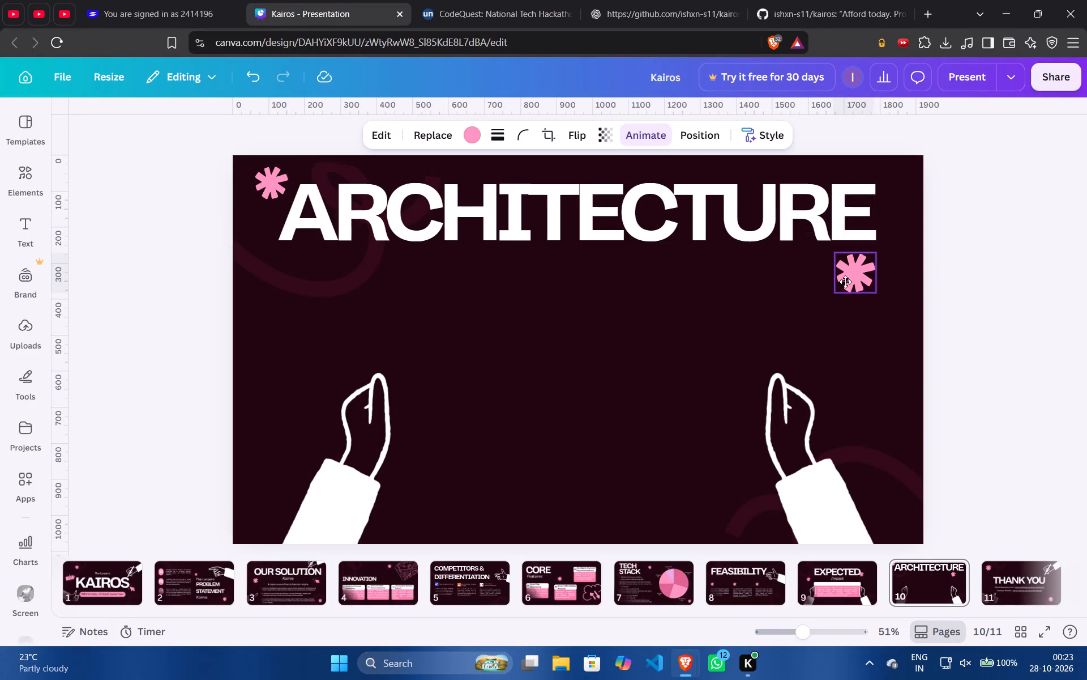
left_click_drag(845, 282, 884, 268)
Move the left hand illustration up to the slide's left edge beside the ARCHITECTURE heading, partly off the slide.
left_click_drag(336, 480, 209, 283)
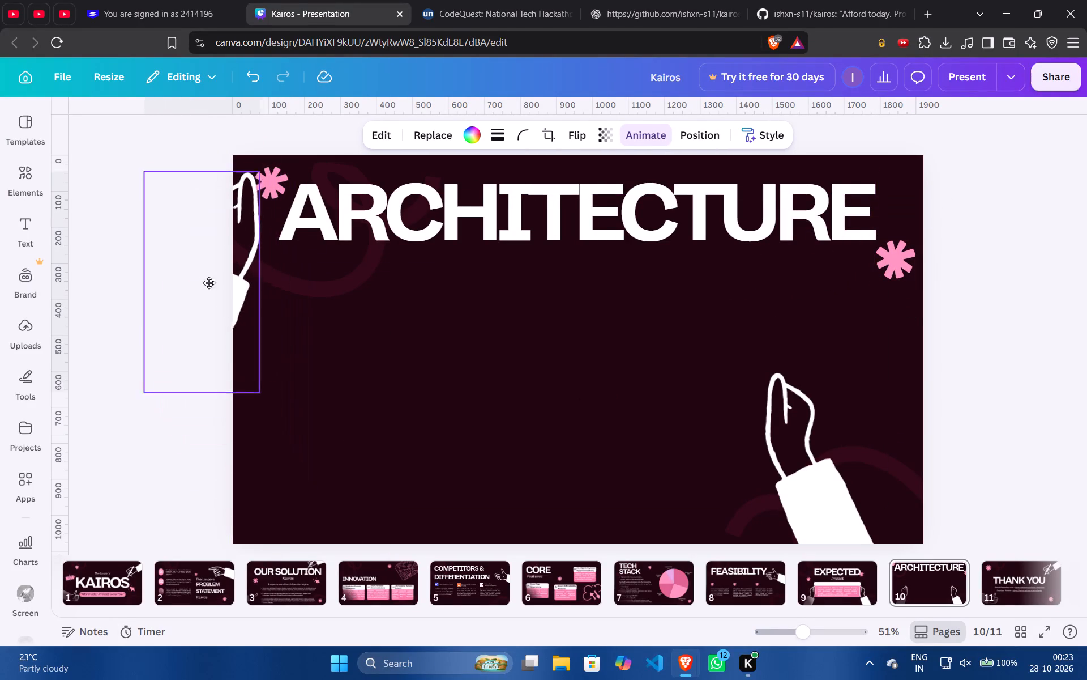
left_click_drag(209, 283, 233, 545)
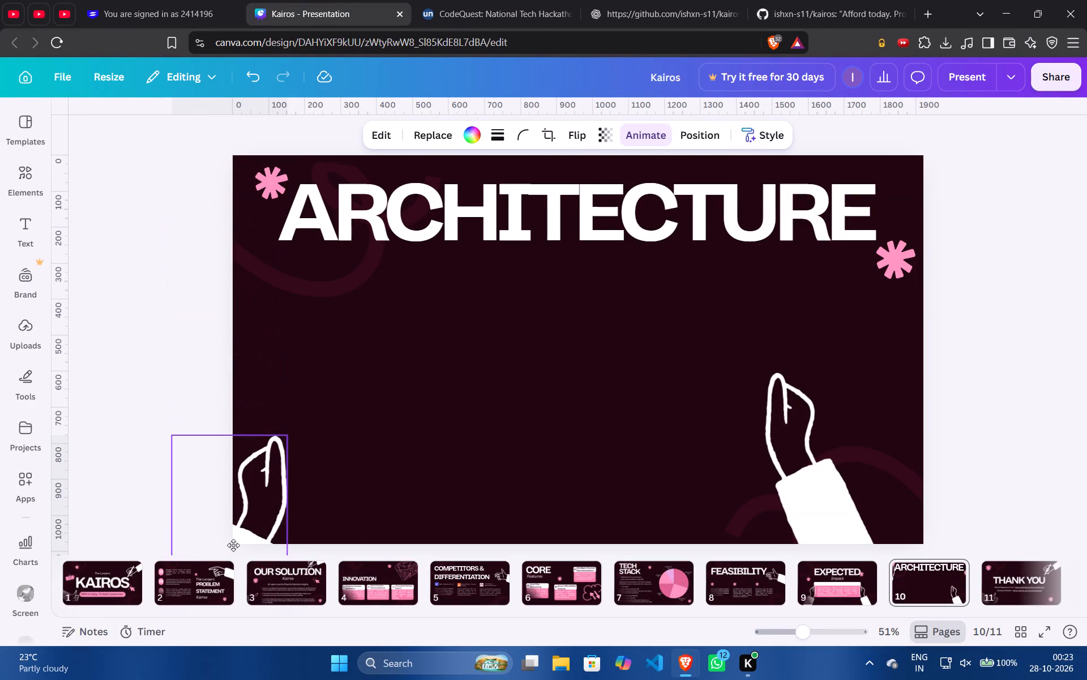
left_click_drag(233, 545, 224, 308)
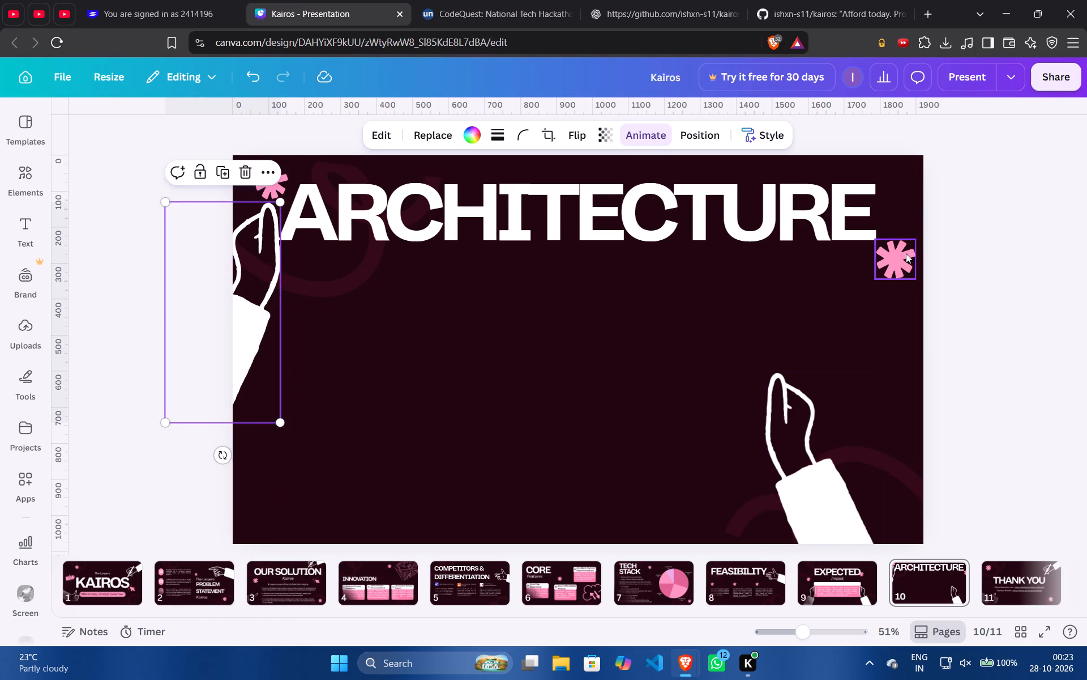
Delete both pink asterisks from the Architecture slide.
left_click(897, 260)
key("BackSpace")
left_click(258, 170)
key("BackSpace")
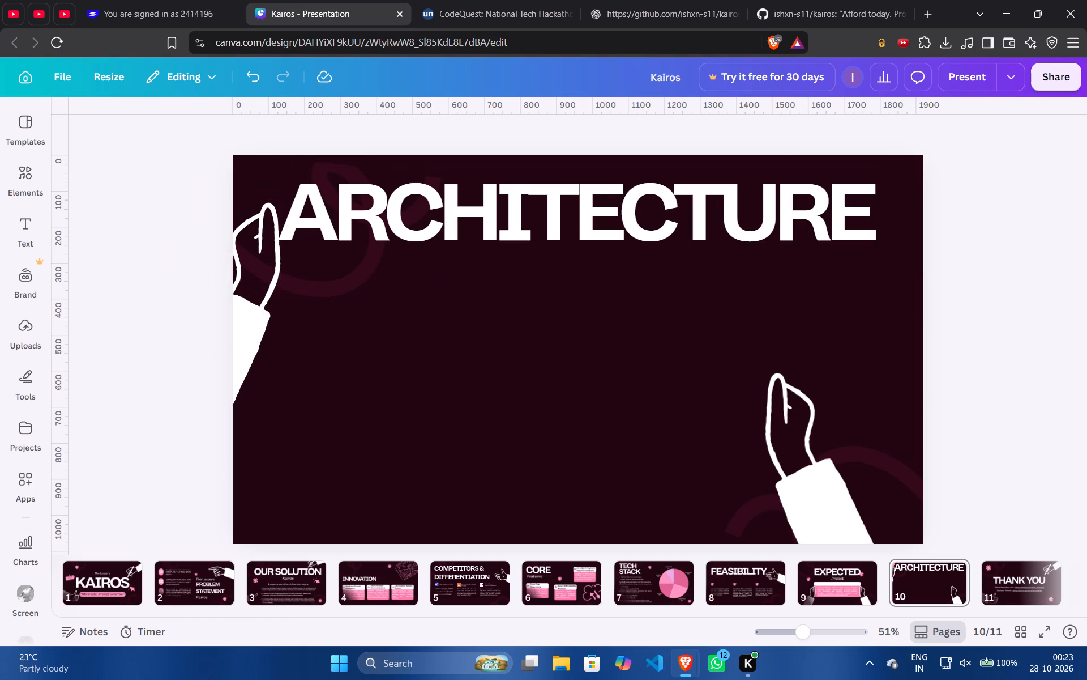
Move the right hand to the slide's right edge beside the heading and raise the left hand to frame ARCHITECTURE from both sides.
left_click_drag(844, 484, 956, 307)
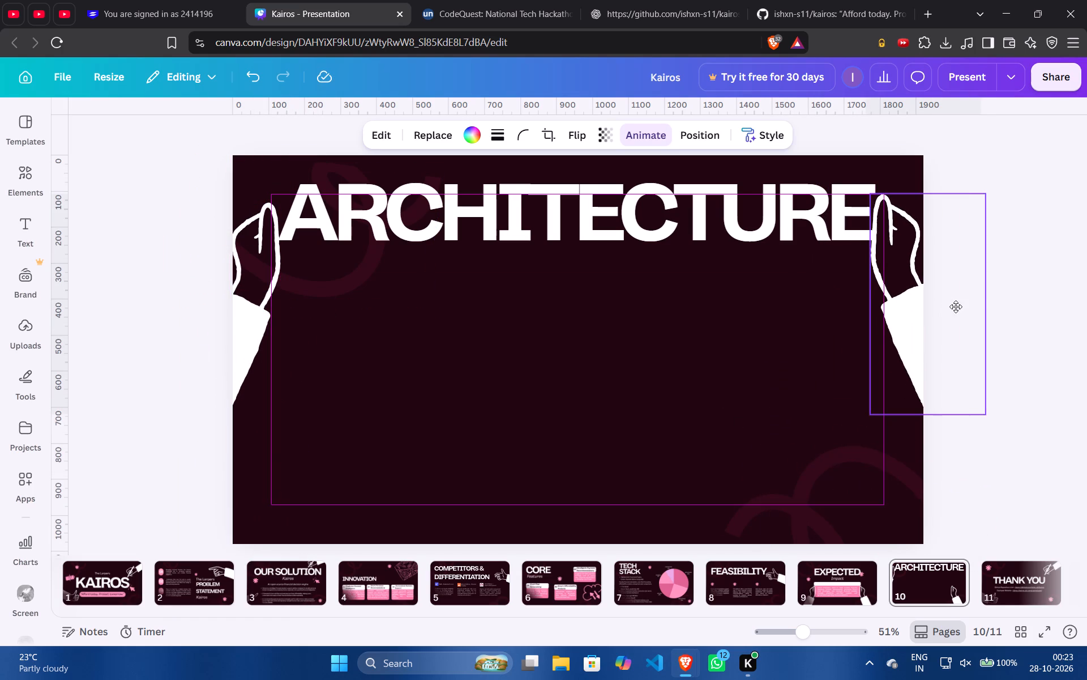
left_click_drag(956, 307, 954, 292)
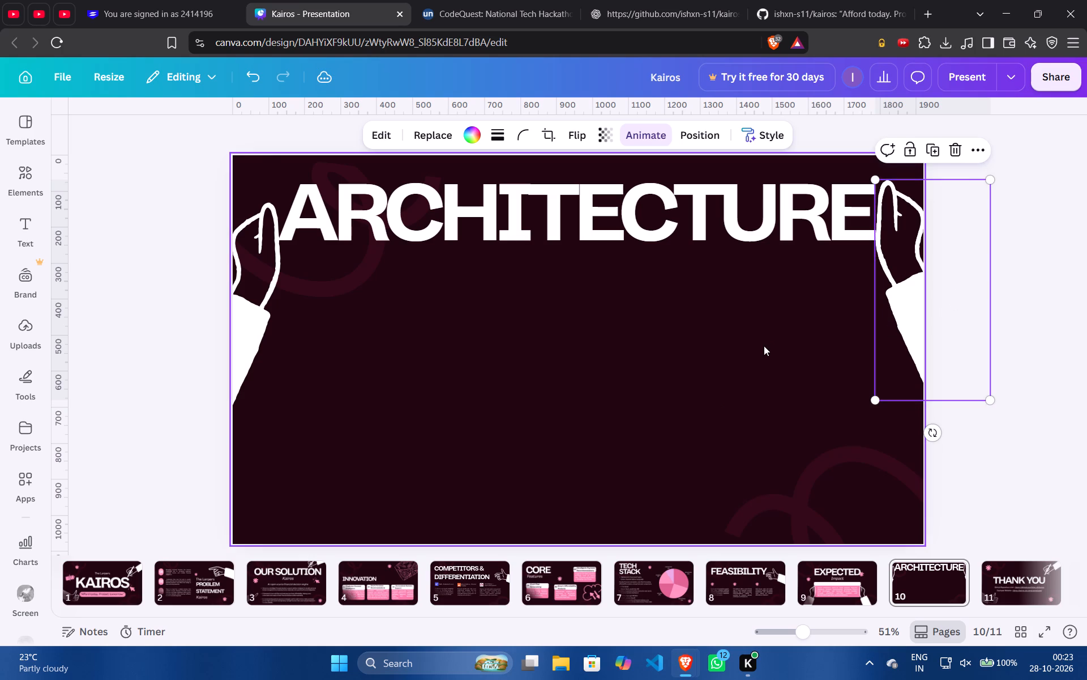
left_click(764, 346)
left_click_drag(246, 323, 248, 290)
left_click(537, 335)
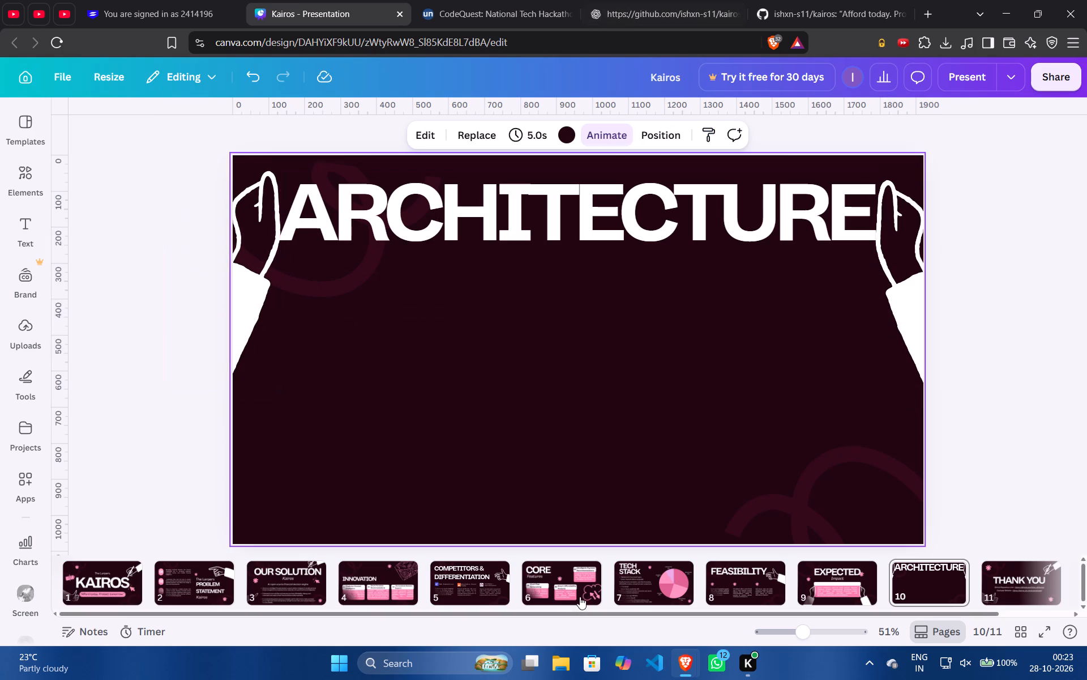
Upload the downloaded system diagram image and place it below the ARCHITECTURE heading on page 10.
left_click(19, 344)
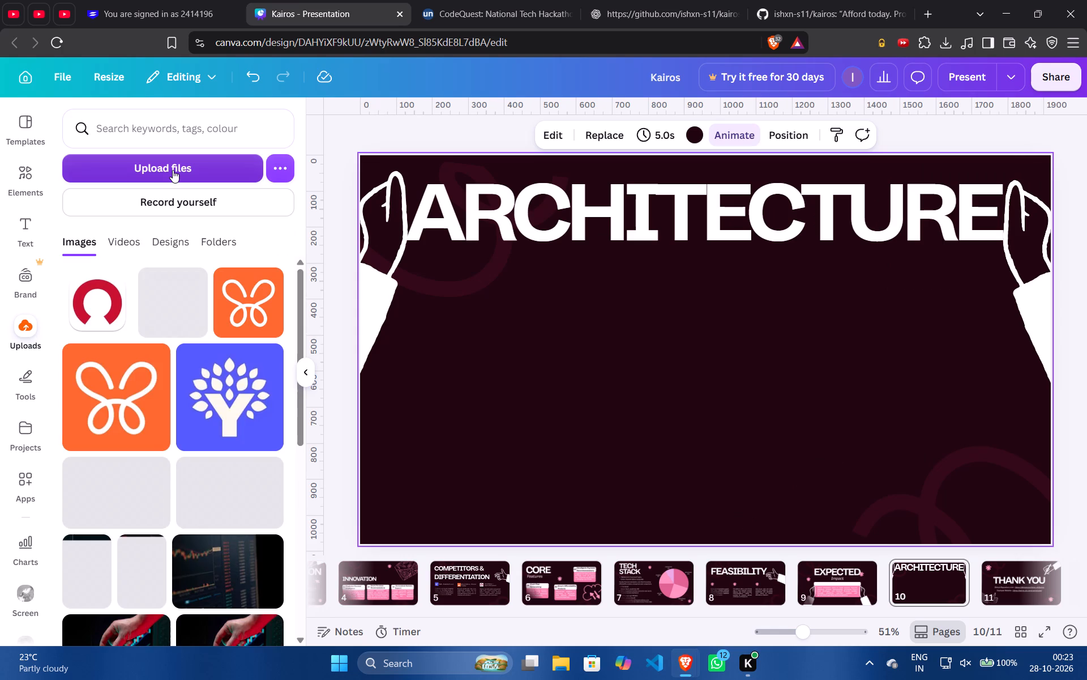
left_click(151, 182)
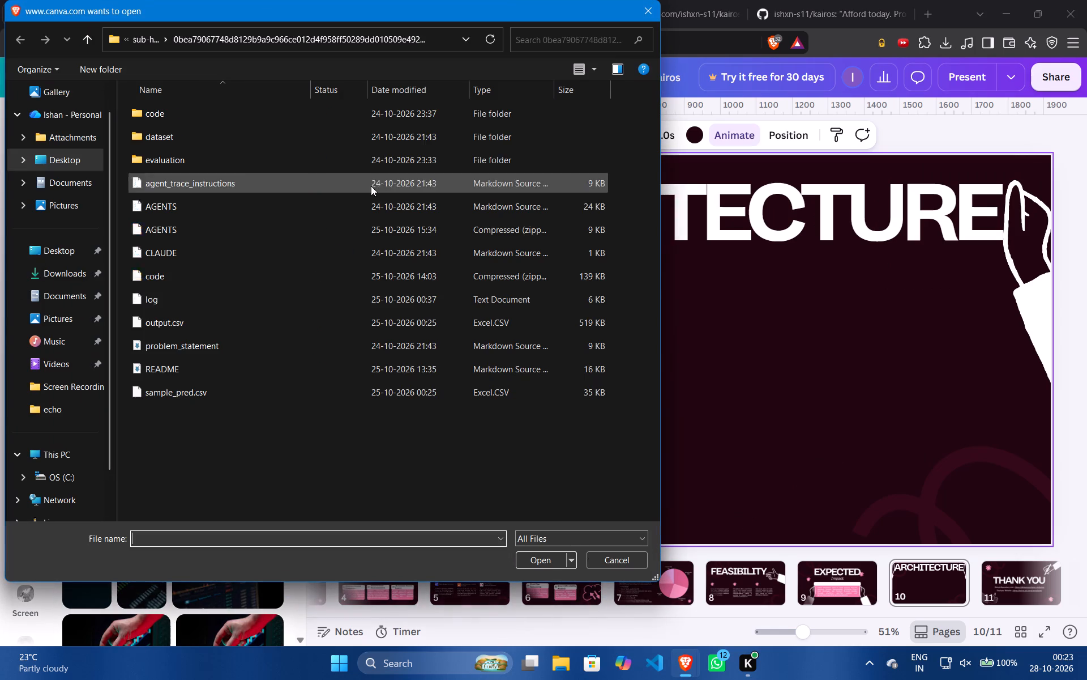
Upload the mermaid-diagram image from Downloads and place it horizontally centred below the ARCHITECTURE heading on page 10.
double_click(45, 266)
left_click(169, 136)
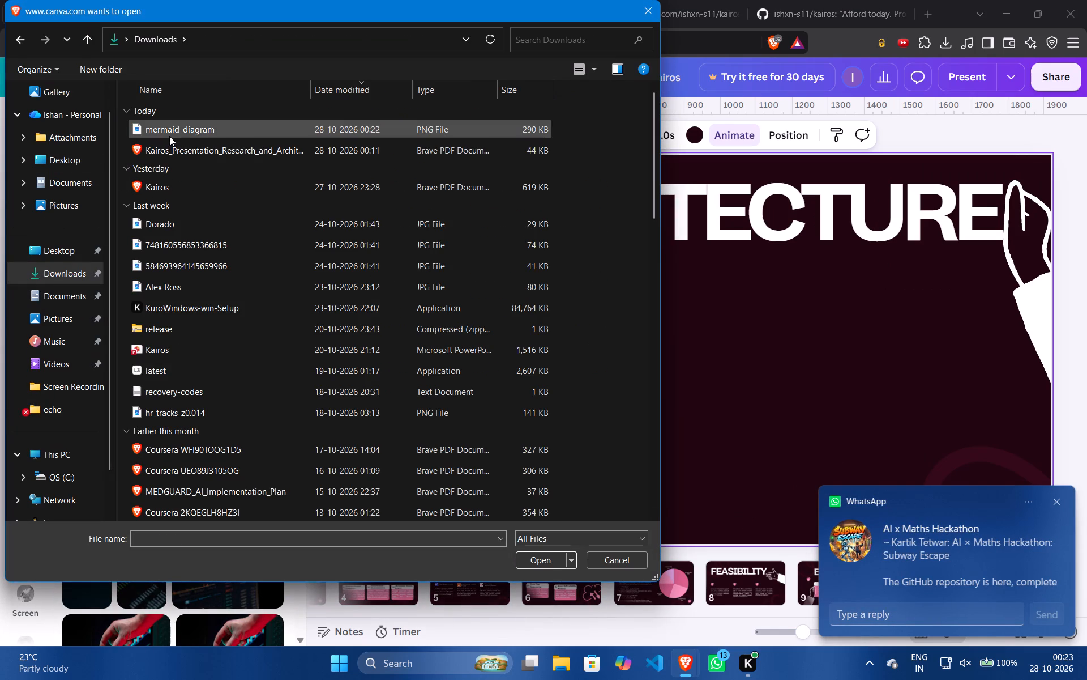
key("Return")
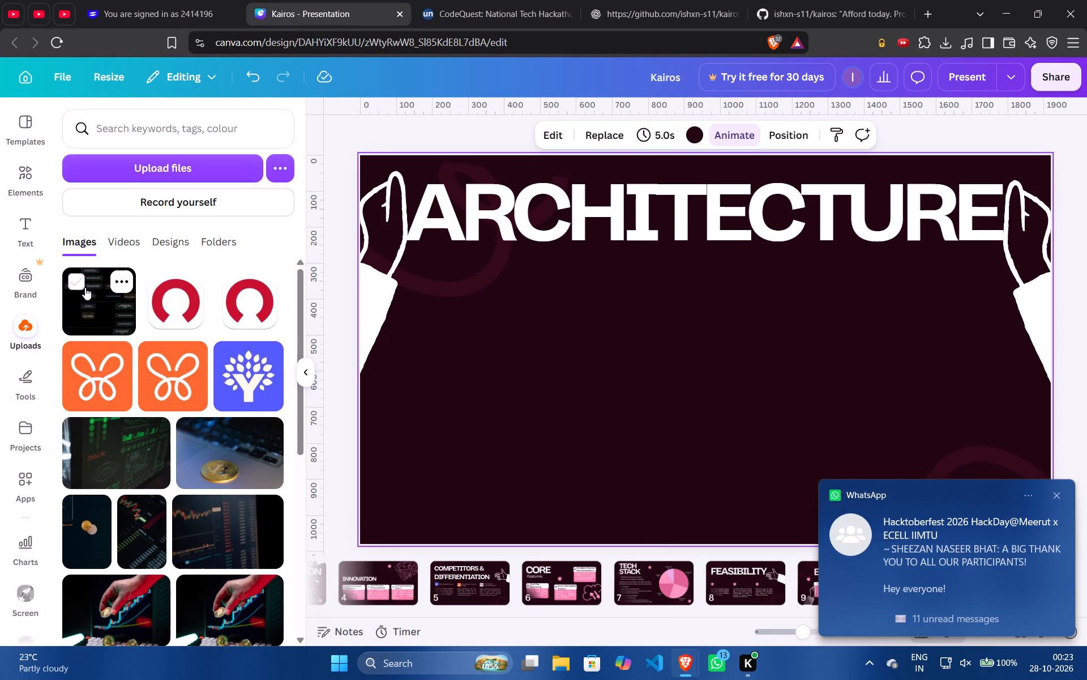
left_click_drag(83, 304, 553, 339)
left_click_drag(588, 376, 606, 325)
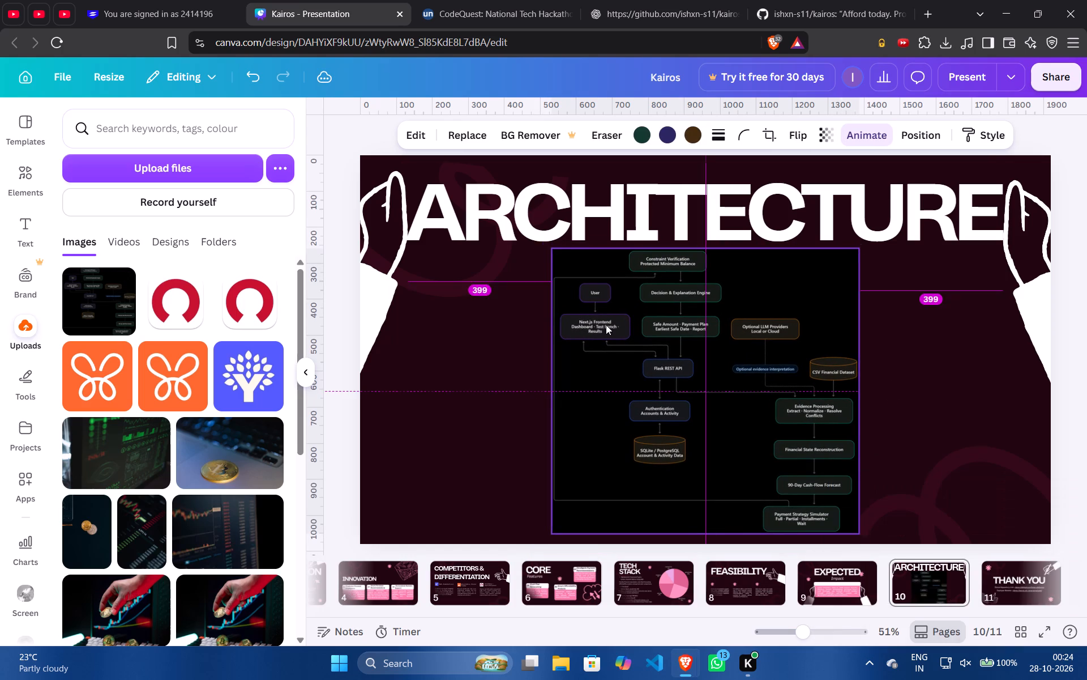
left_click(529, 371)
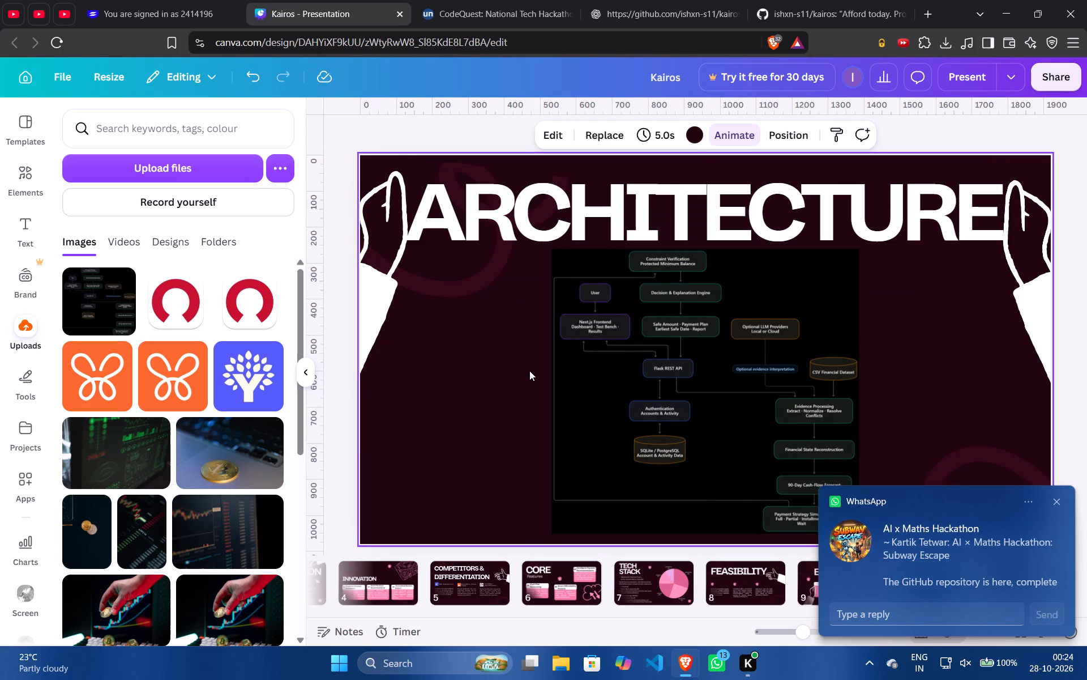
Enlarge the architecture diagram proportionally to about 820 high so it reaches the slide's bottom edge.
left_click(576, 389)
left_click_drag(553, 528, 514, 526)
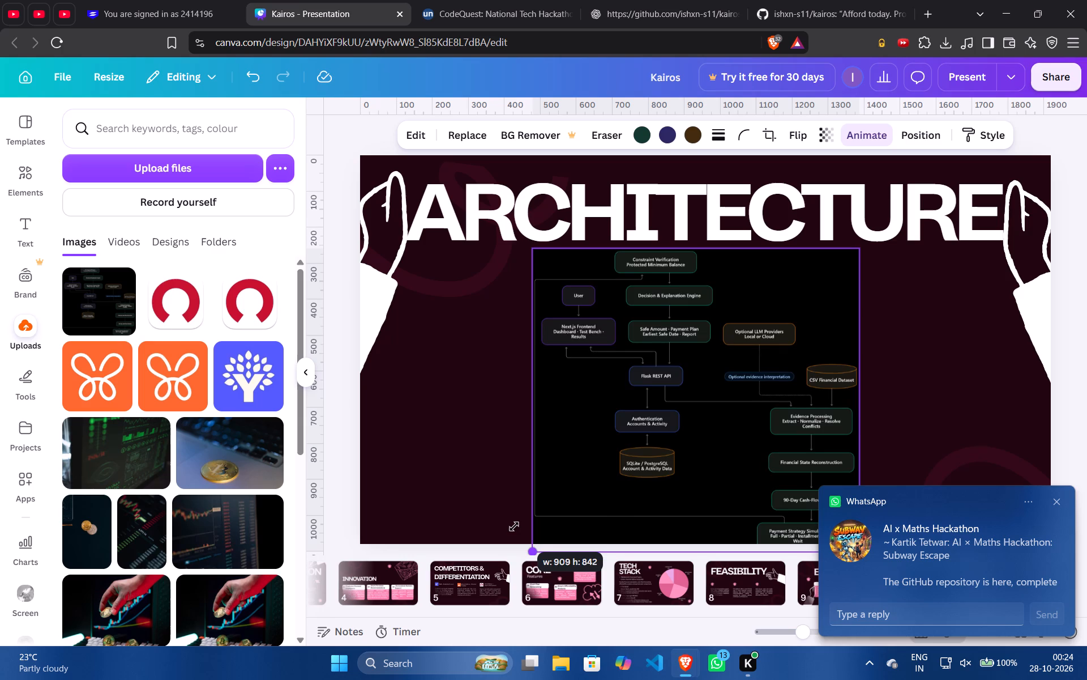
left_click_drag(514, 526, 529, 521)
Crop the architecture diagram's left side inward to a width of about 801.
left_click_drag(542, 398, 562, 409)
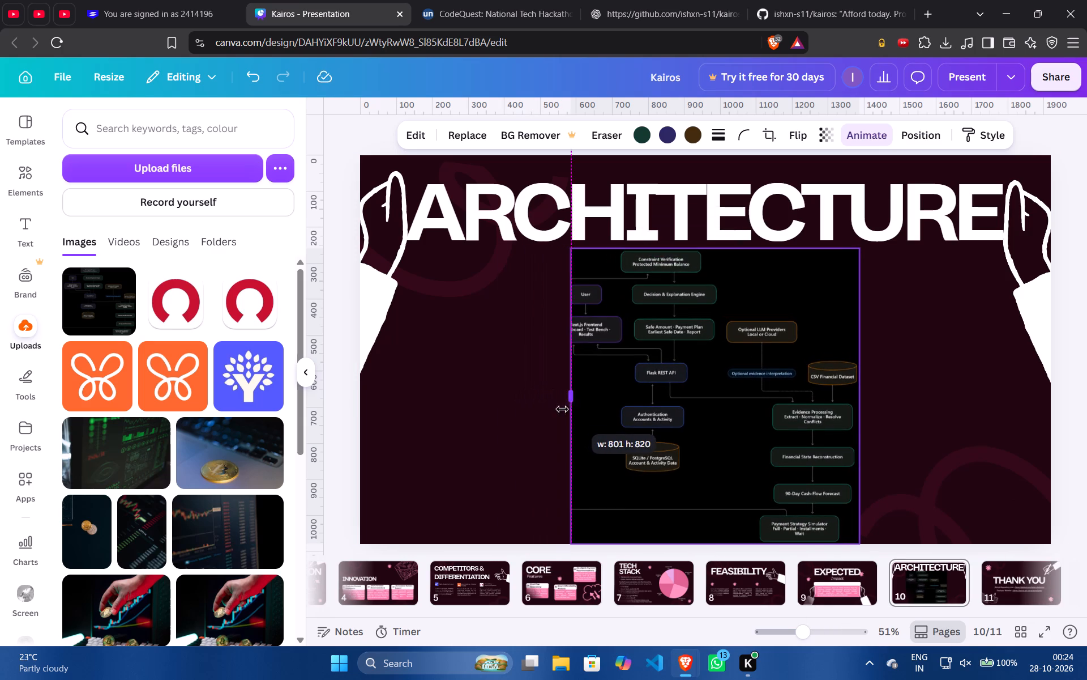
Widen the system diagram's frame by extending its left edge, then deselect it.
left_click_drag(562, 409, 546, 410)
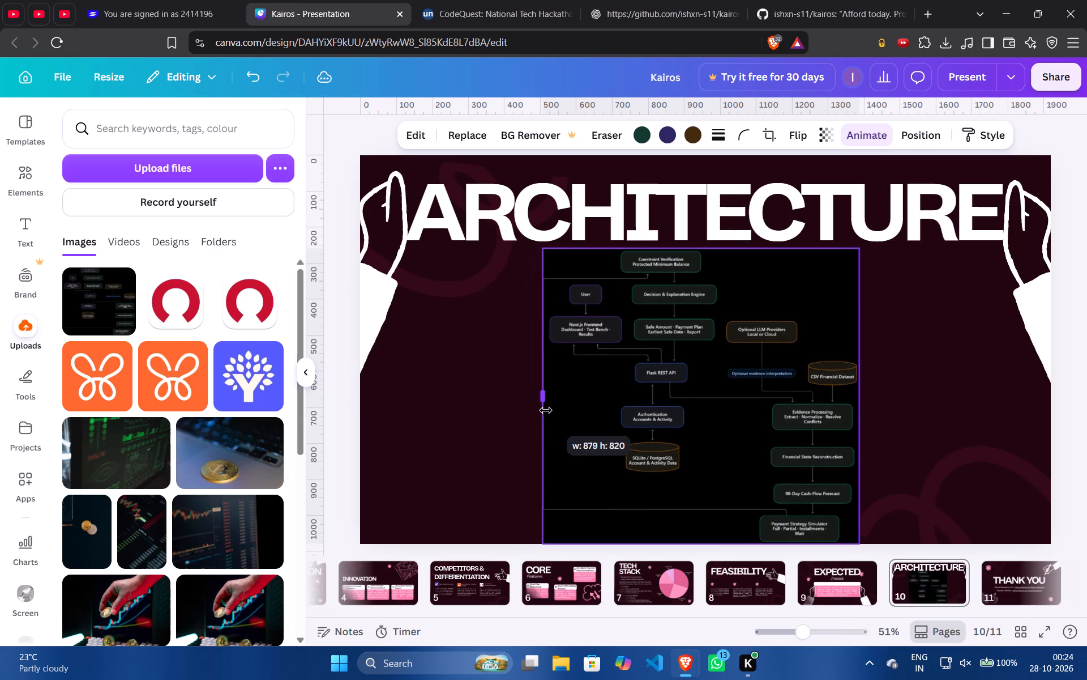
left_click_drag(546, 410, 530, 411)
left_click(617, 414)
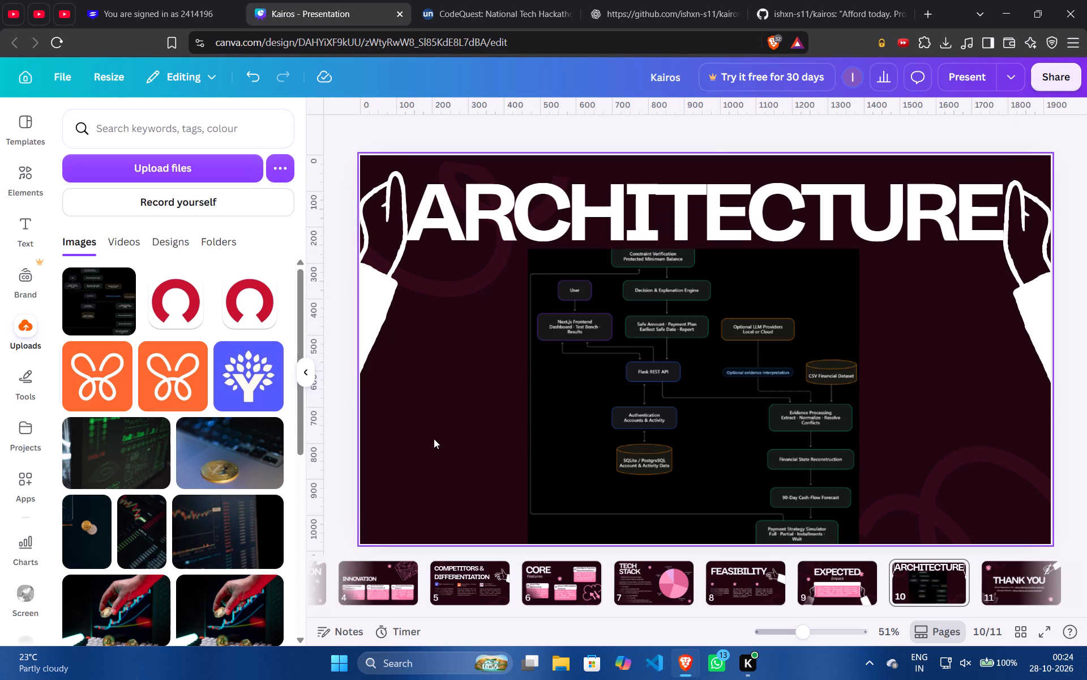
Replace the stretched system diagram with a fresh copy of the uploaded image, positioned just below the ARCHITECTURE heading.
left_click(434, 439)
left_click_drag(601, 410, 606, 409)
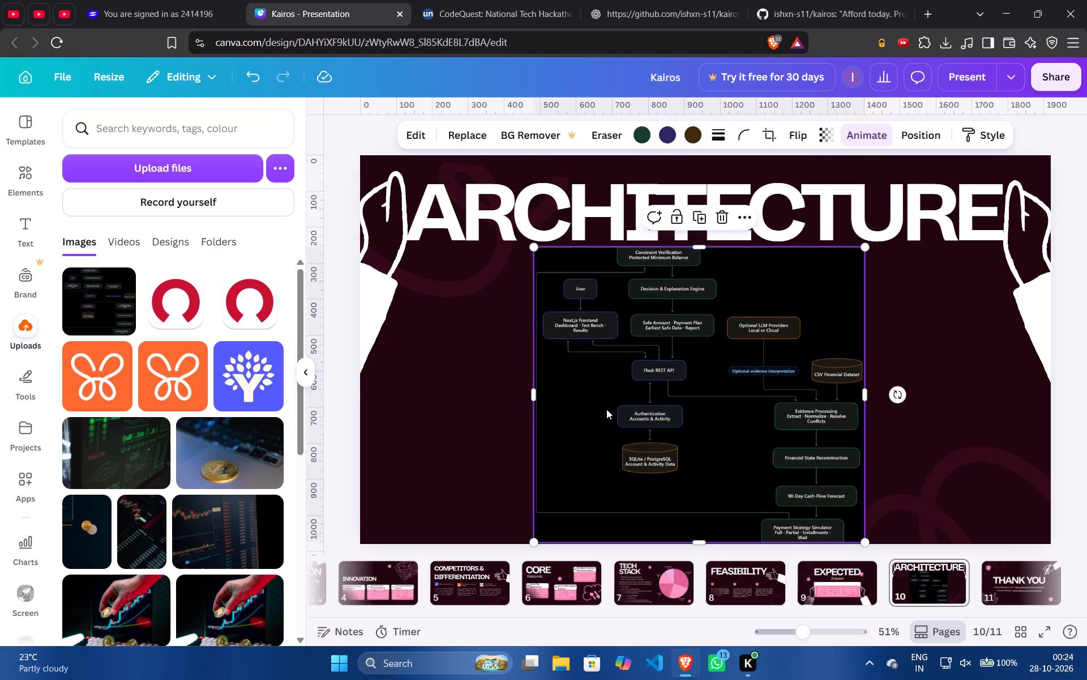
key("BackSpace")
left_click(109, 295)
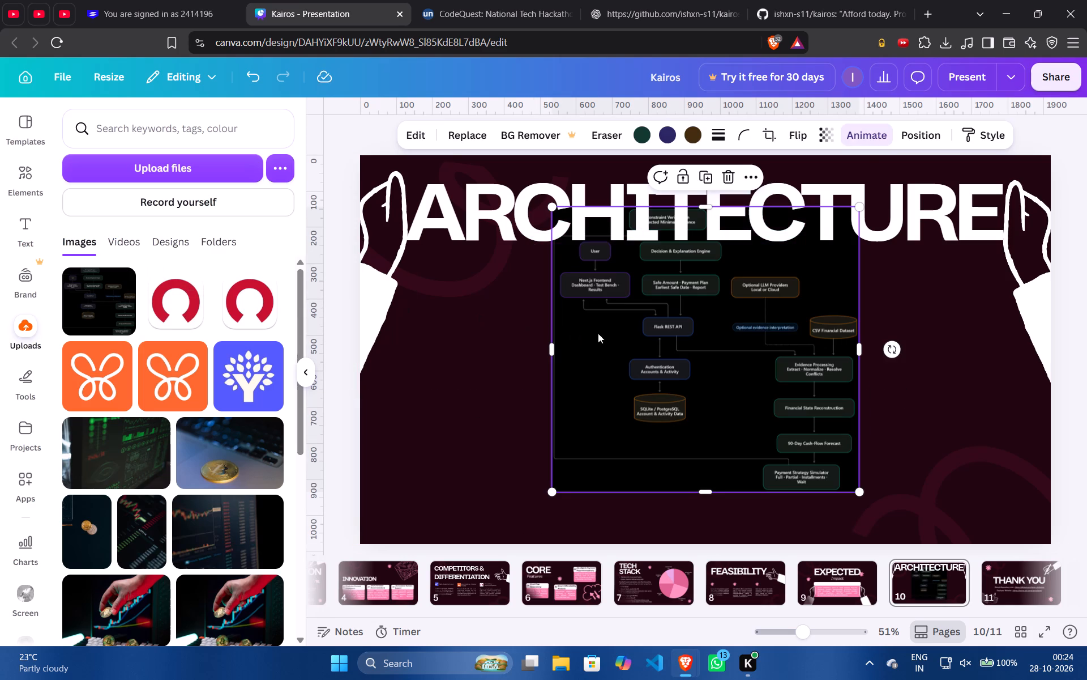
left_click_drag(627, 332, 617, 368)
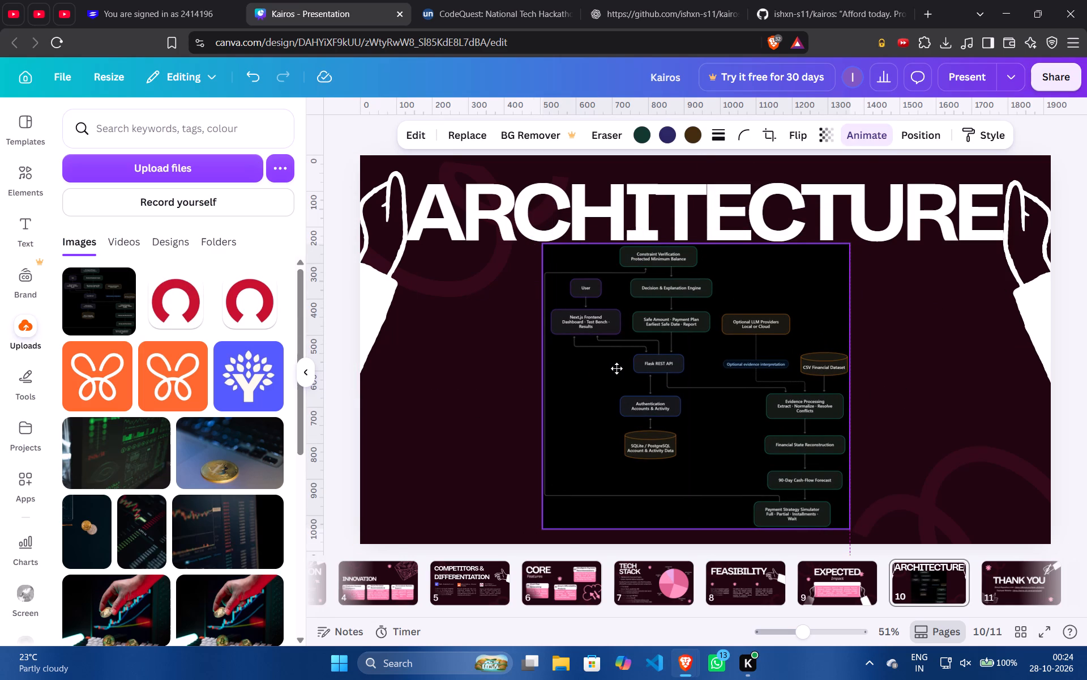
left_click_drag(617, 368, 615, 368)
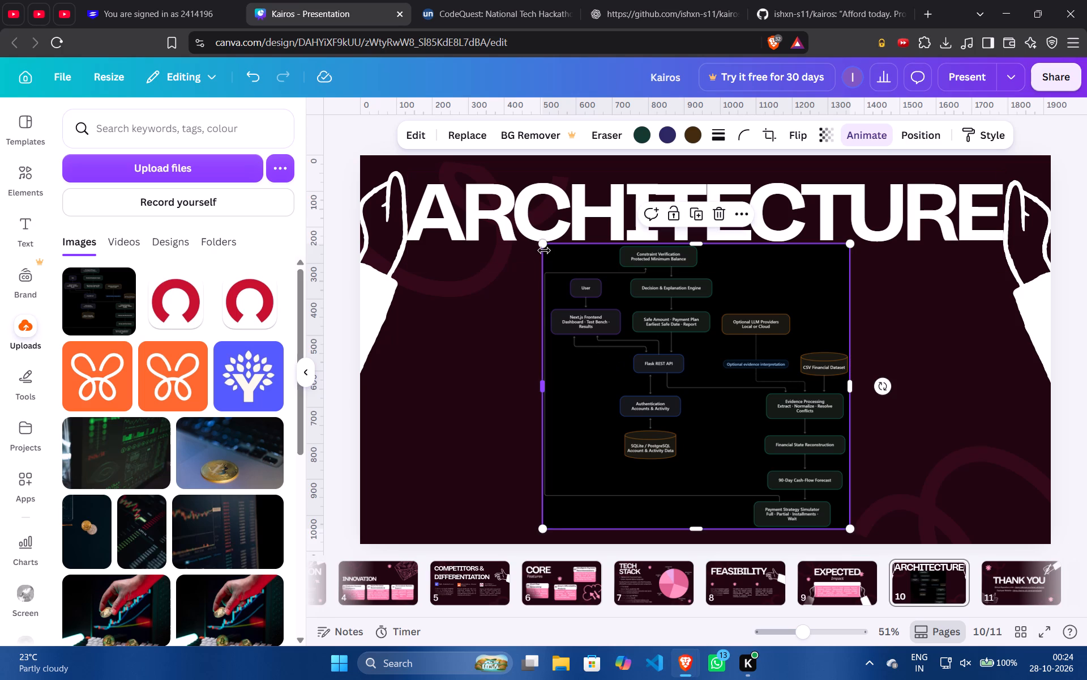
left_click(851, 382)
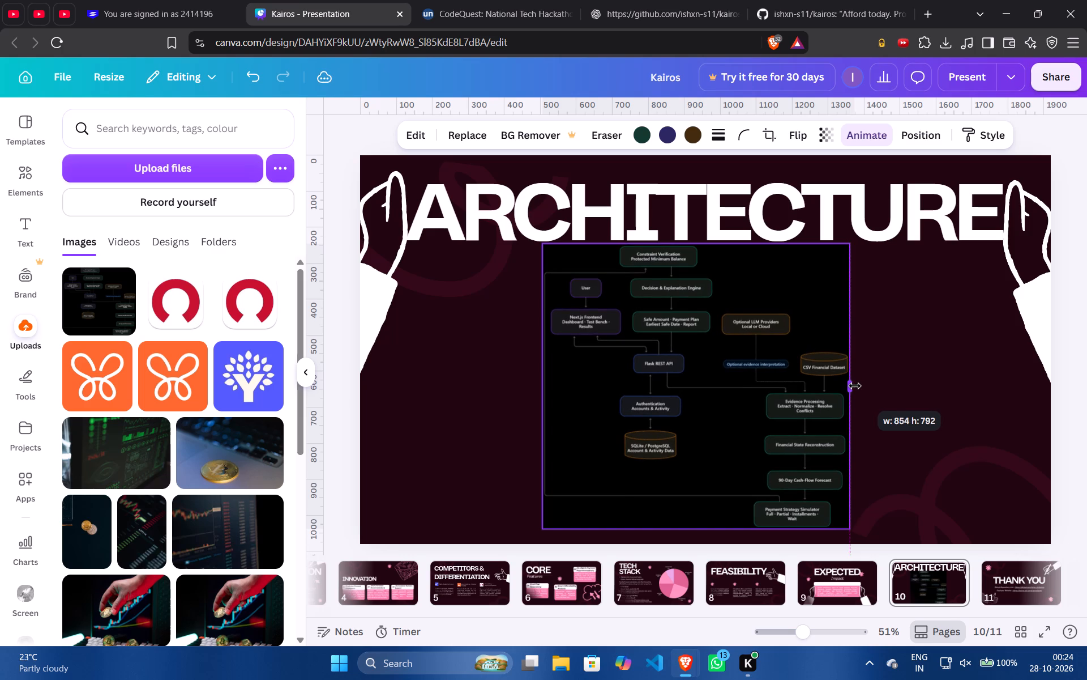
left_click(670, 388)
left_click(923, 353)
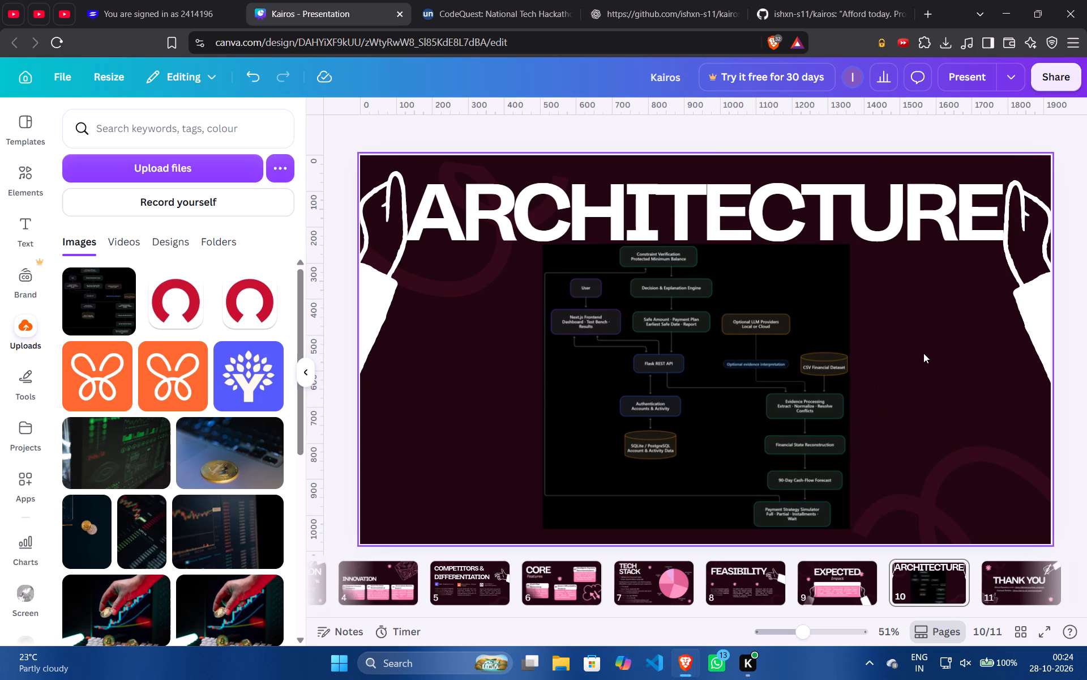
Centre the system diagram horizontally on the slide, slightly lower beneath the ARCHITECTURE heading.
left_click(797, 406)
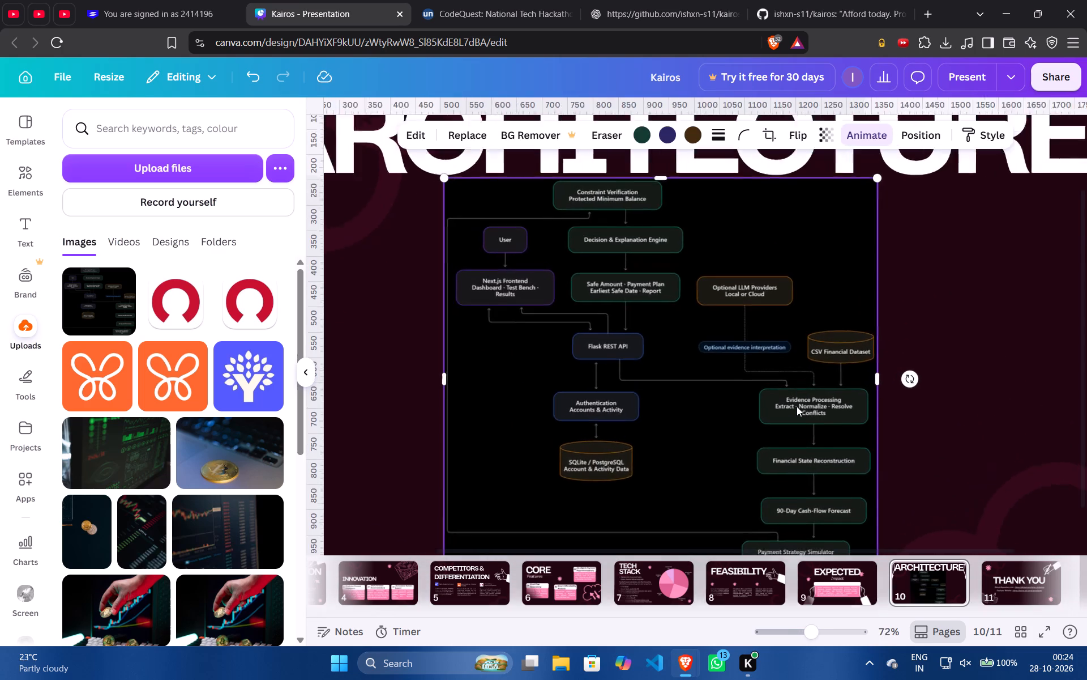
left_click(670, 388)
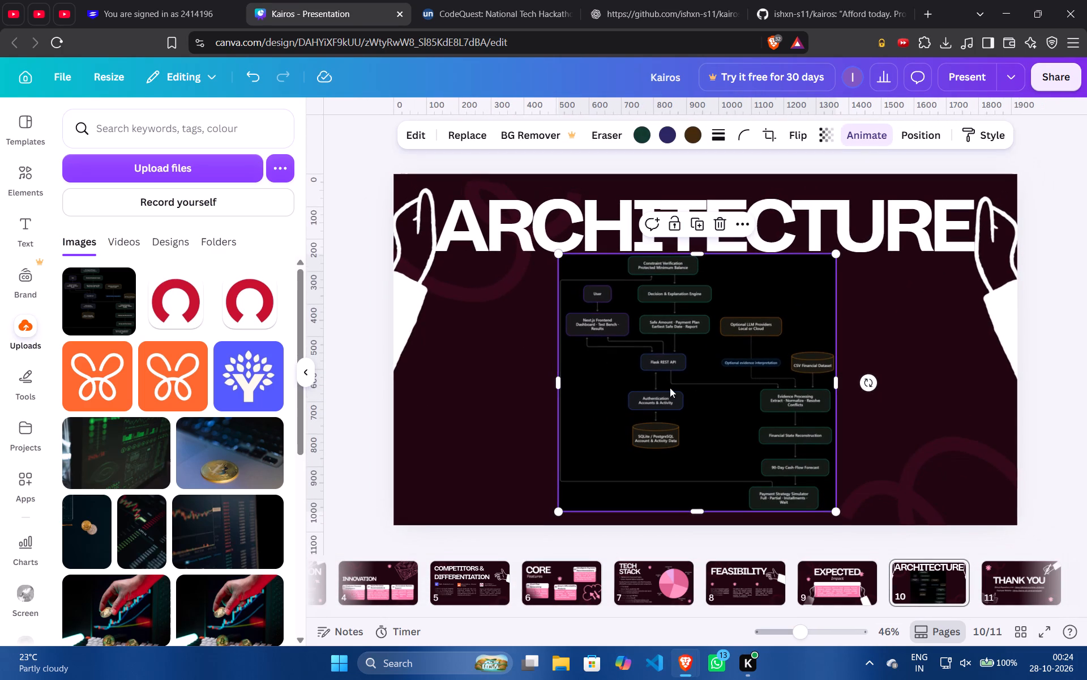
left_click_drag(670, 388, 644, 388)
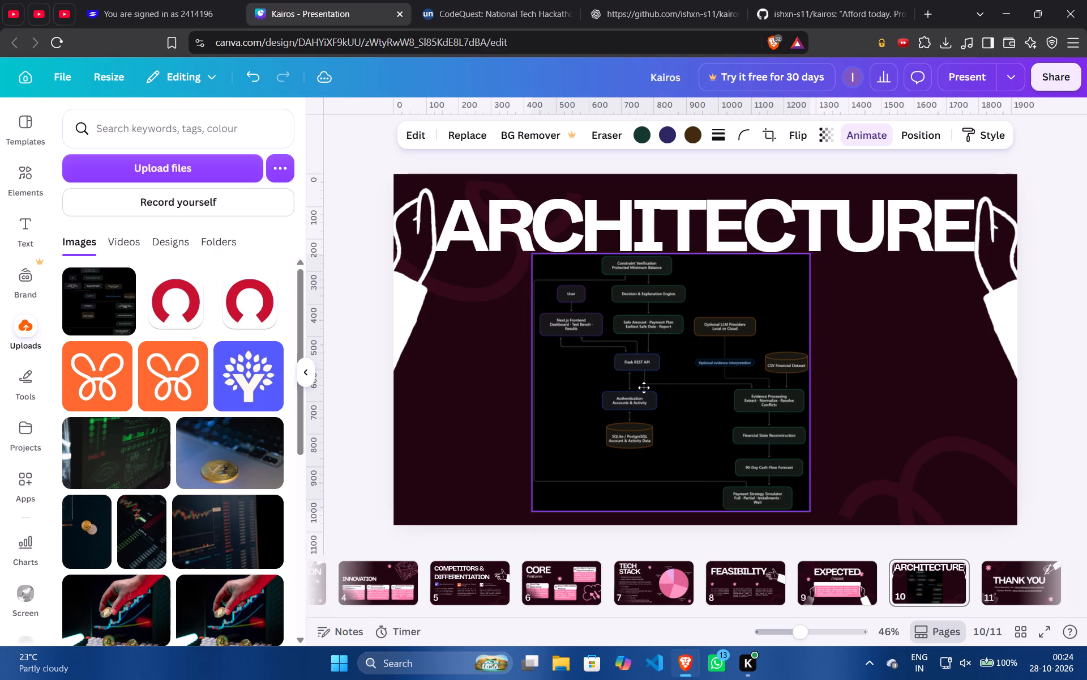
left_click_drag(644, 388, 667, 391)
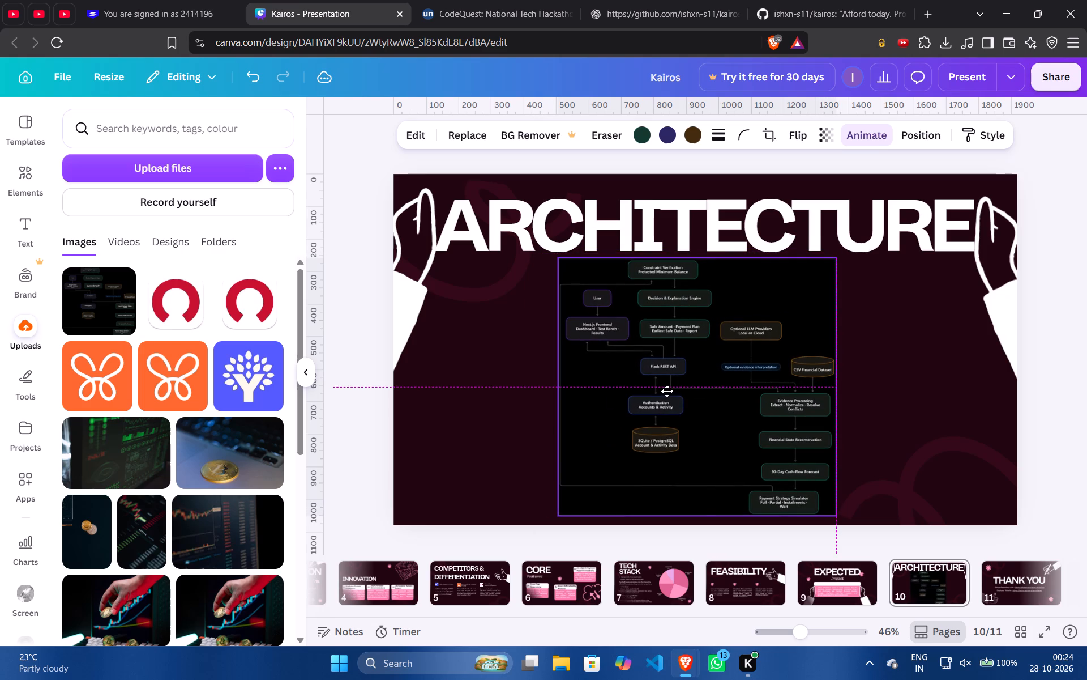
left_click_drag(667, 391, 678, 389)
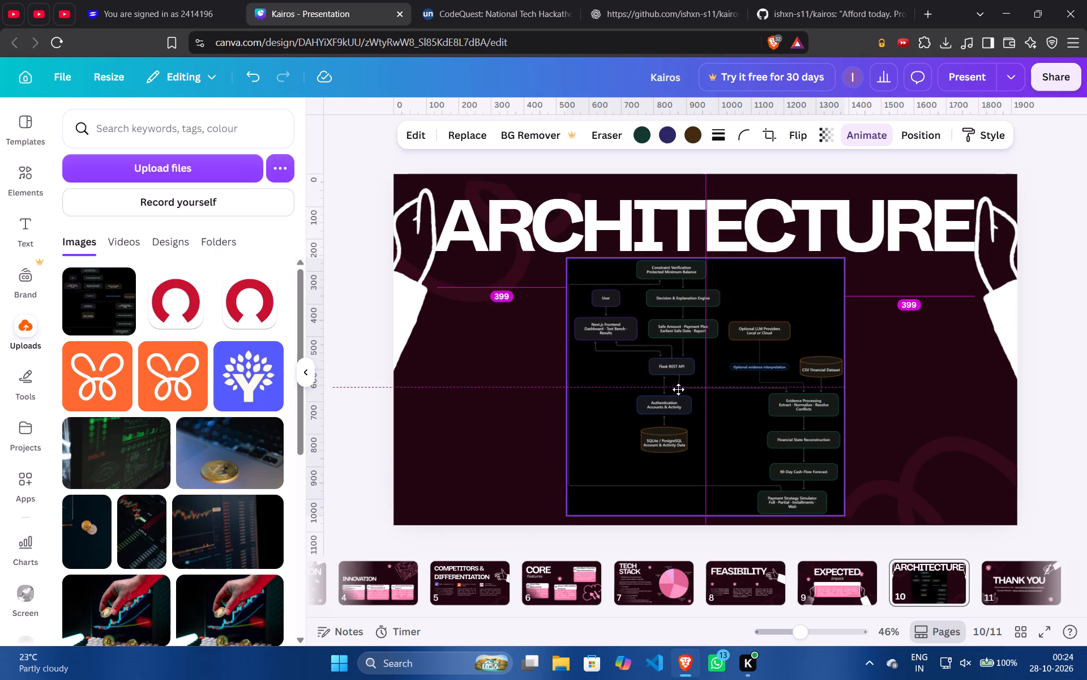
left_click_drag(678, 389, 678, 389)
left_click(483, 380)
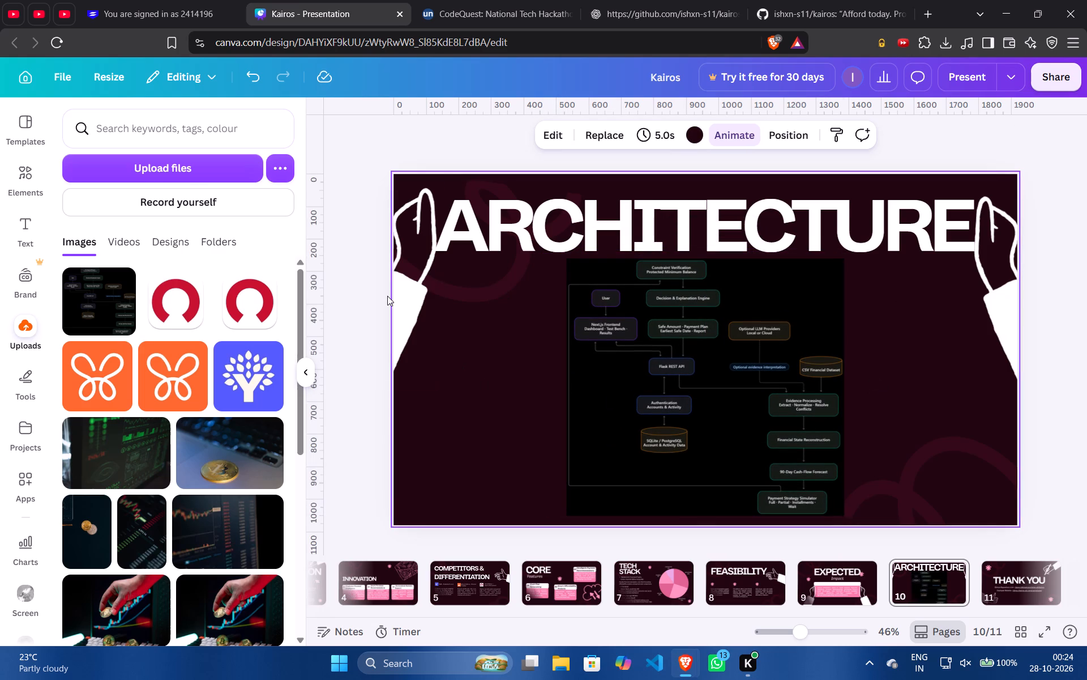
Move both hands down to the slide's bottom edge so they hold the system diagram from its left and right sides.
left_click_drag(404, 299, 534, 510)
left_click(914, 358)
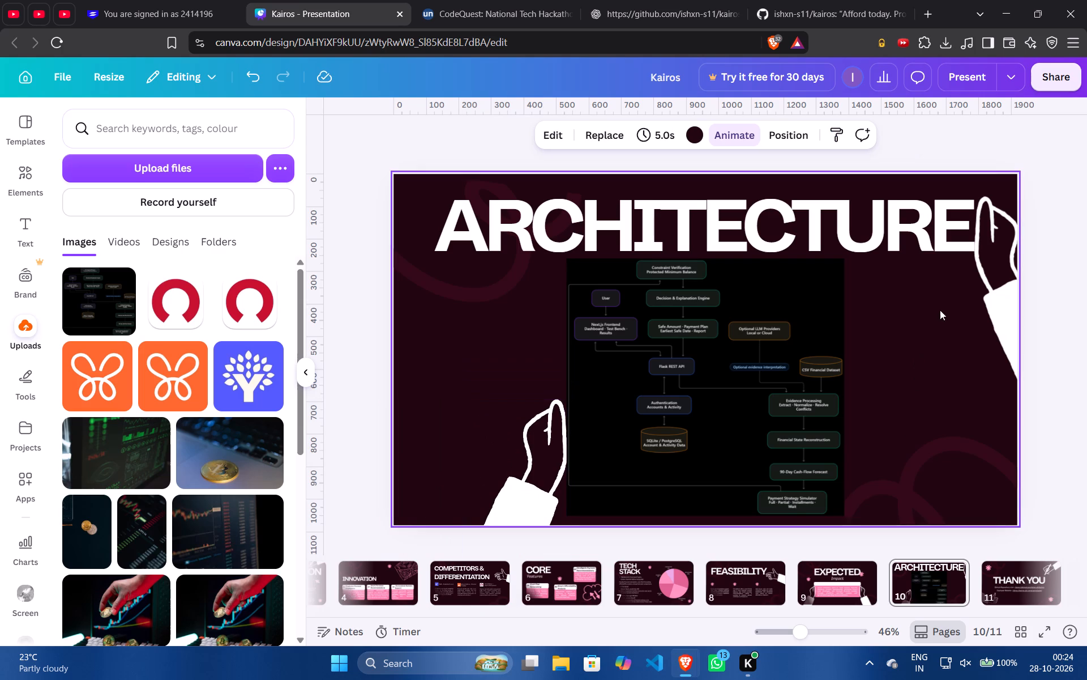
left_click_drag(999, 283, 863, 521)
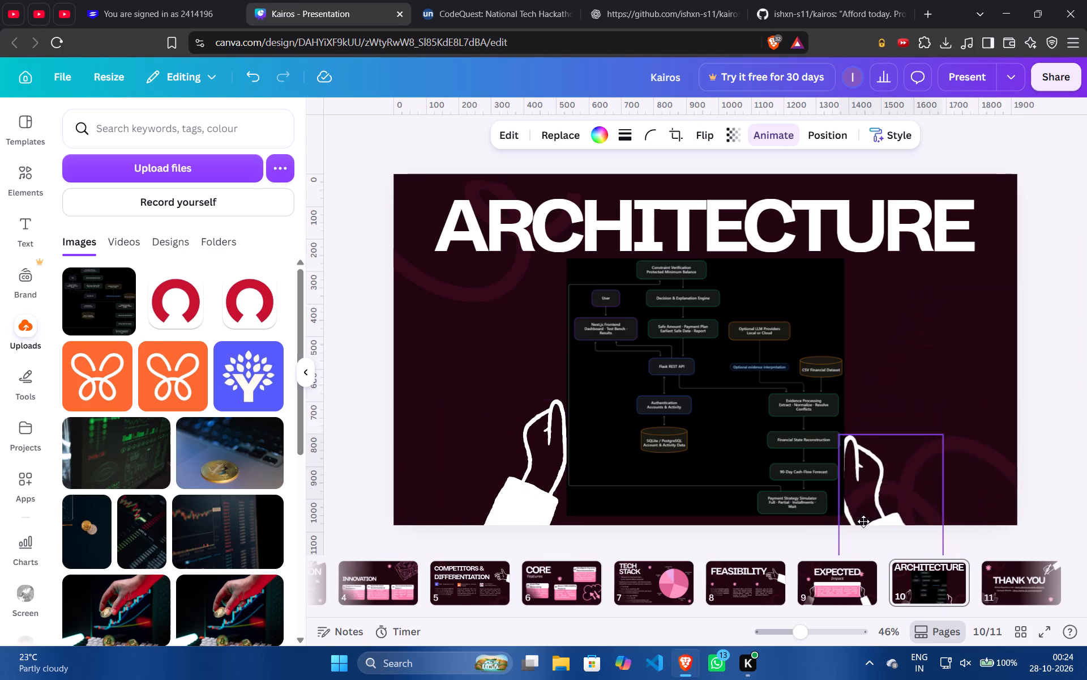
left_click_drag(863, 521, 865, 506)
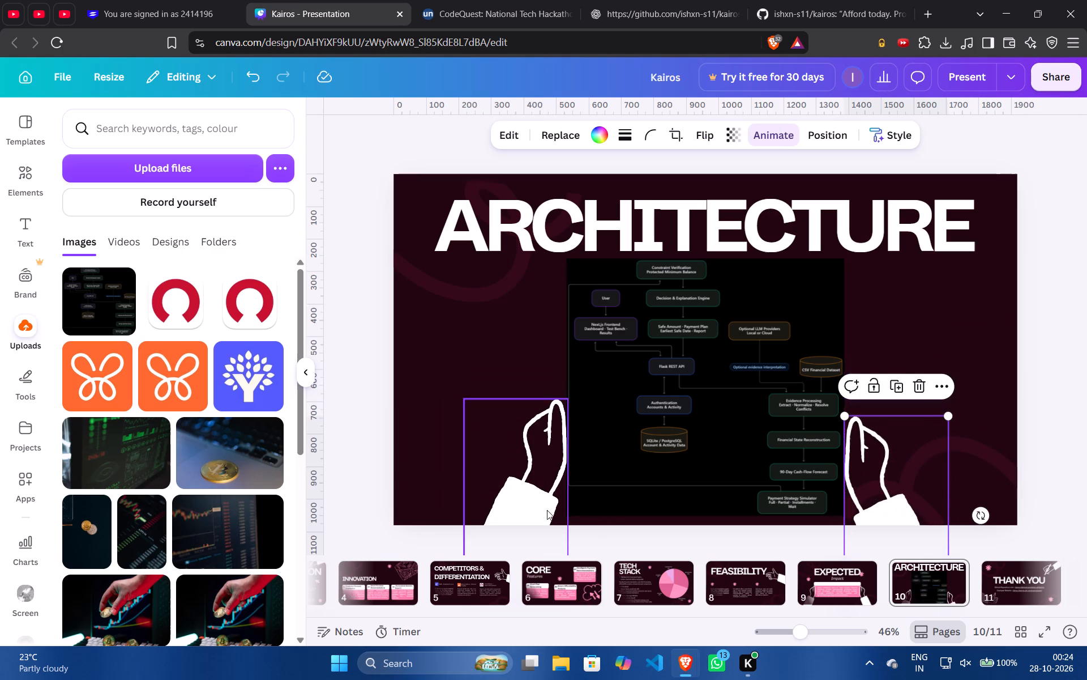
left_click_drag(546, 508, 548, 477)
left_click(937, 339)
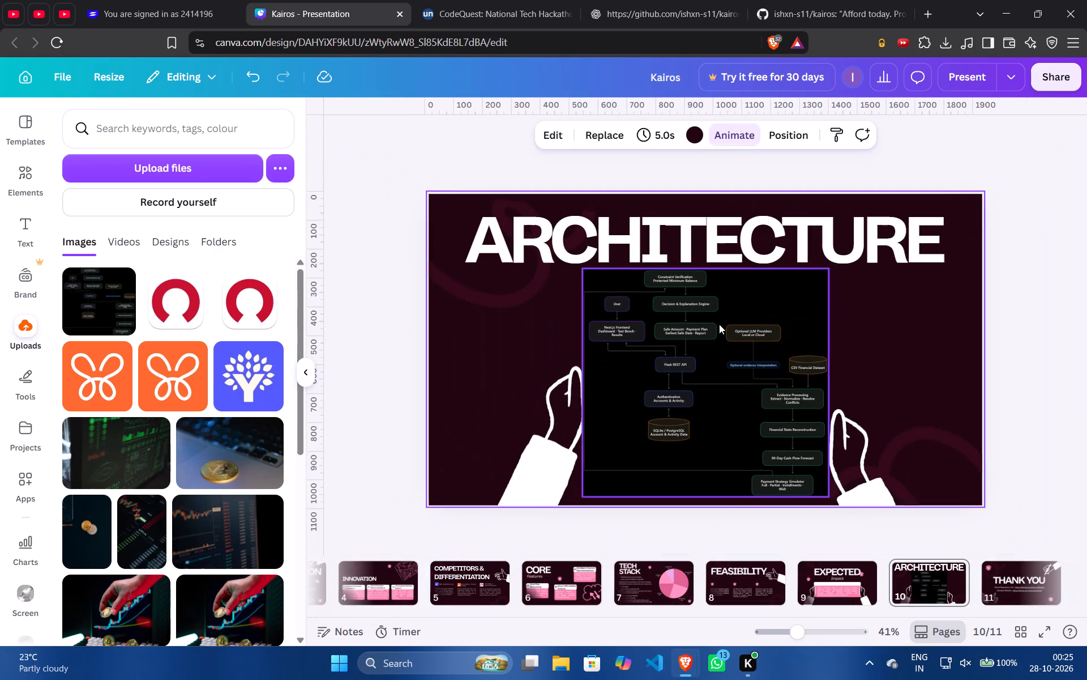
Move the ARCHITECTURE heading up towards the slide's top edge, keeping it horizontally centred.
left_click_drag(568, 257, 568, 245)
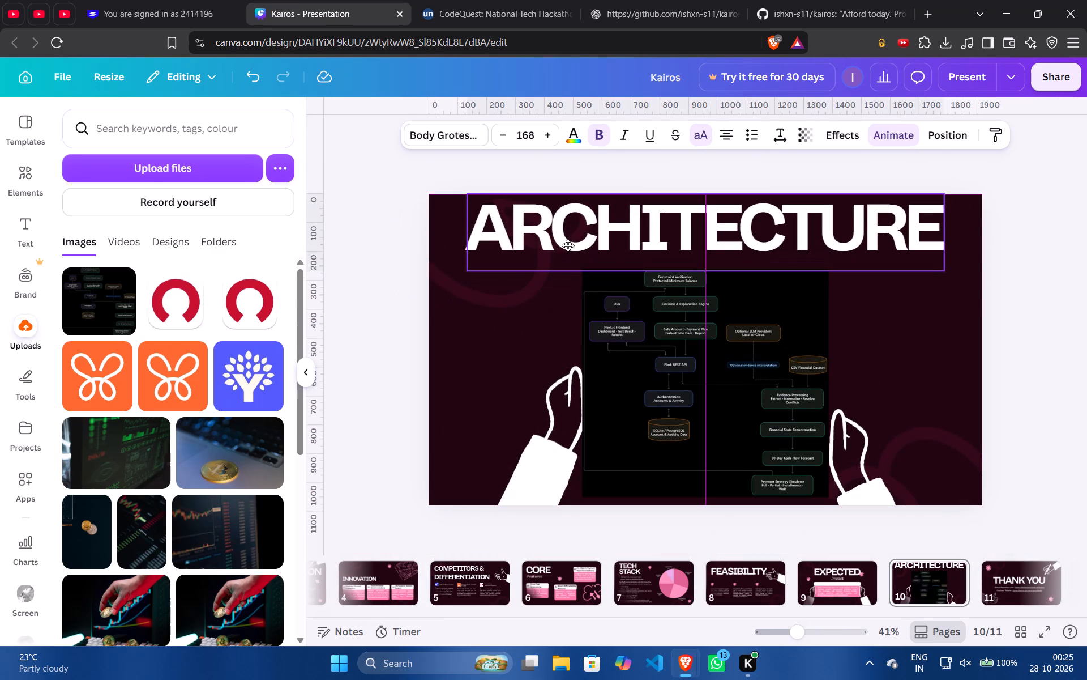
left_click_drag(568, 245, 568, 245)
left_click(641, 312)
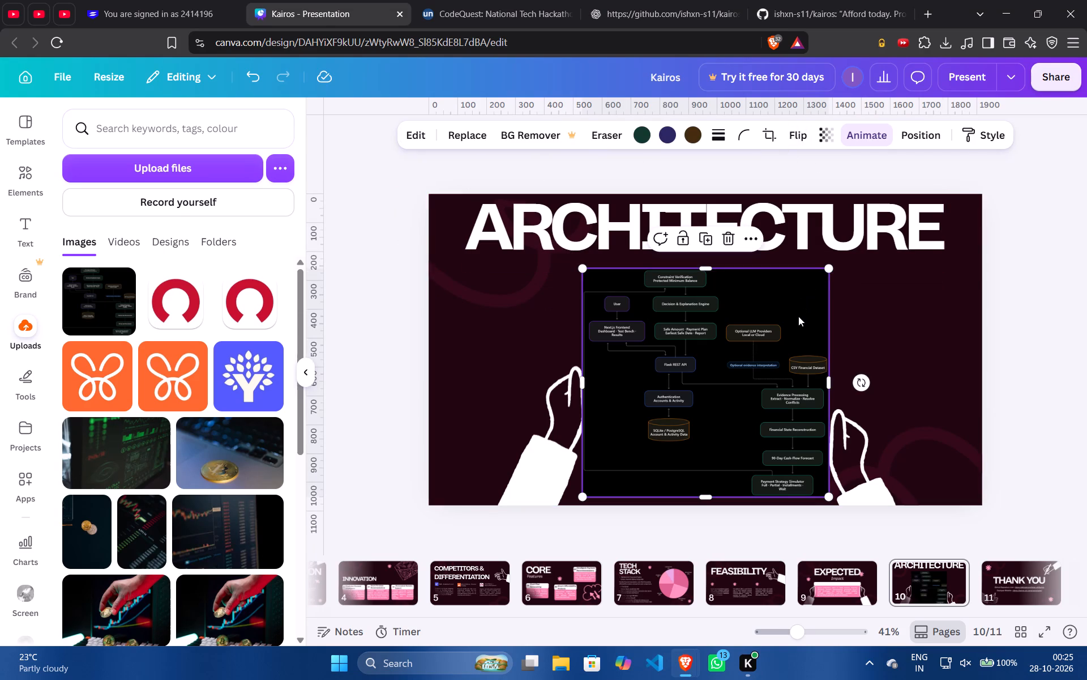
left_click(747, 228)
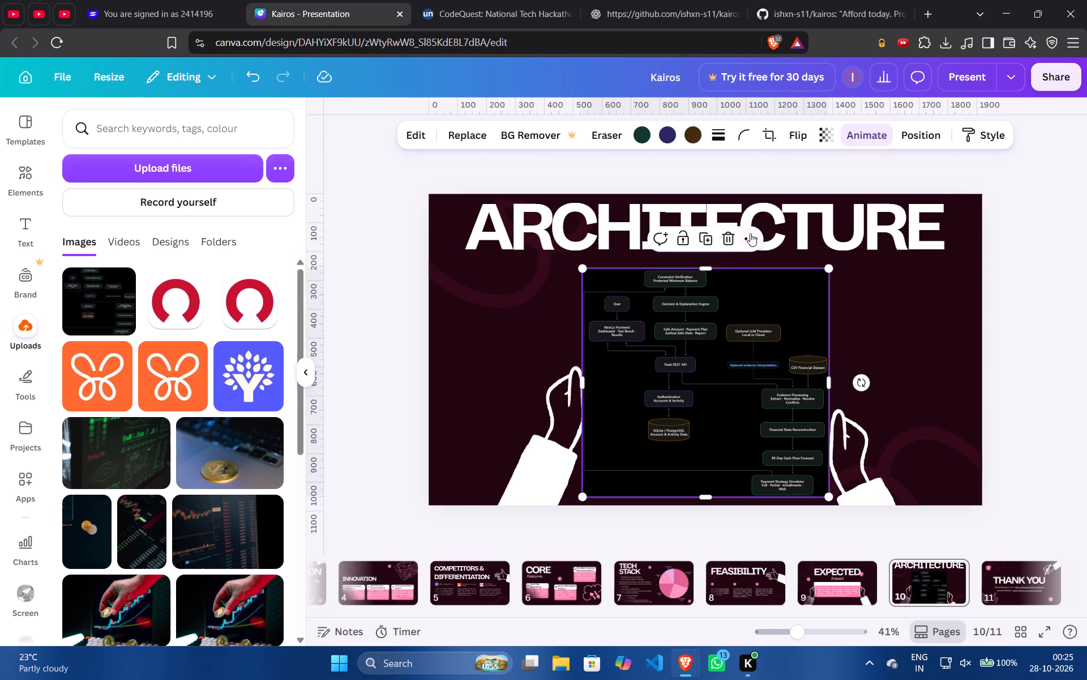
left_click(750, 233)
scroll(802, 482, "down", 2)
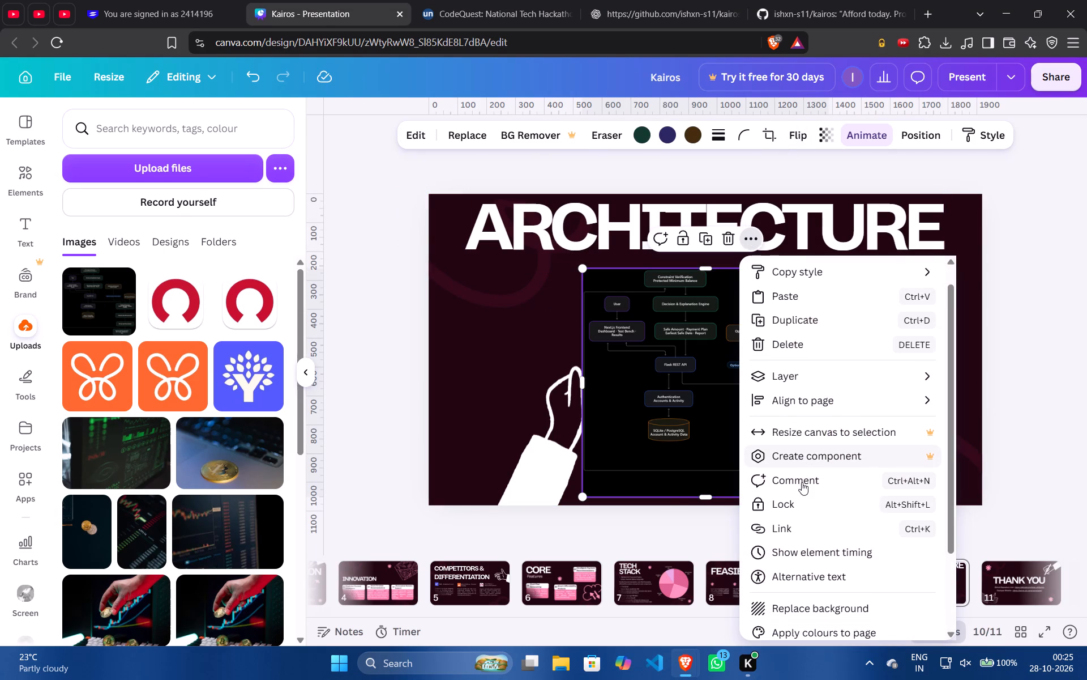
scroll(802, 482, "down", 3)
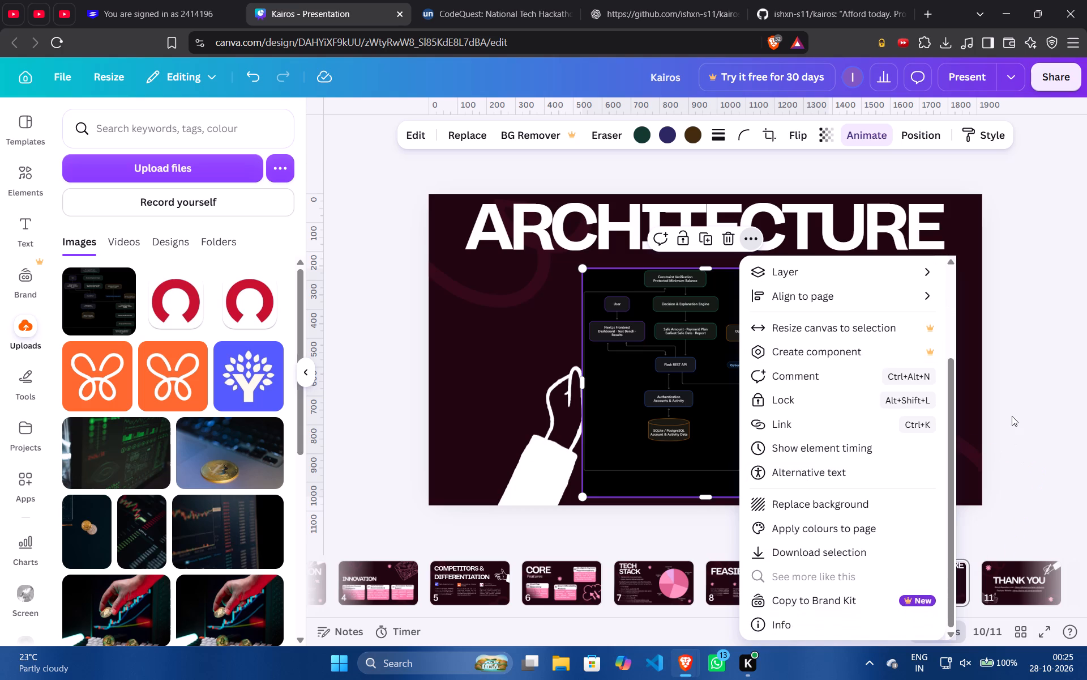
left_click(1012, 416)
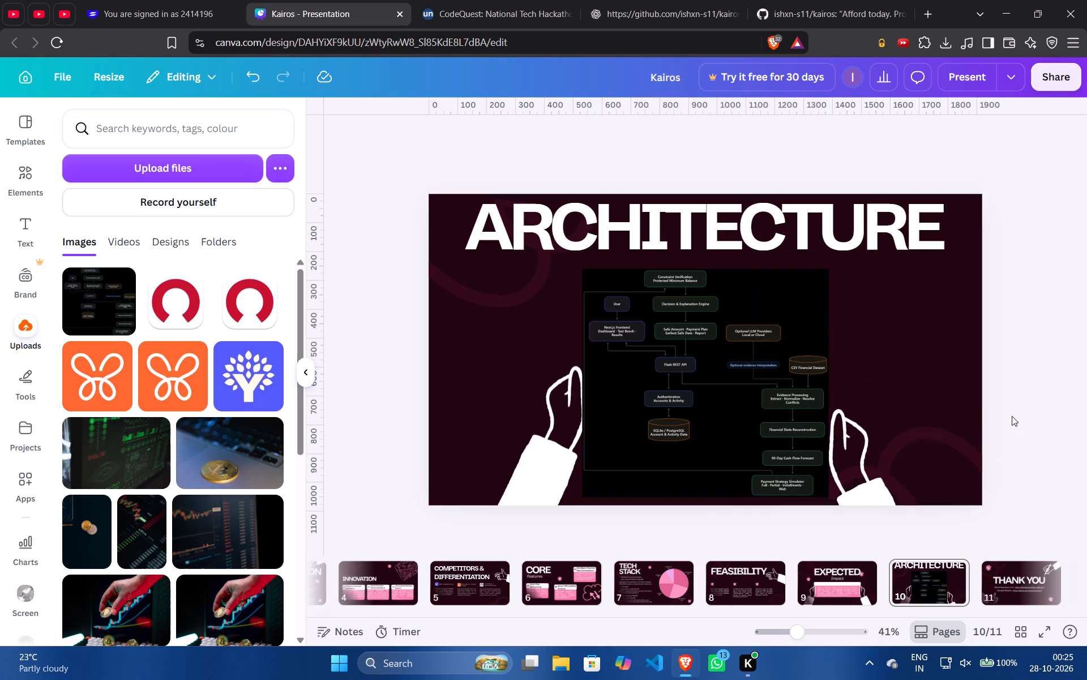
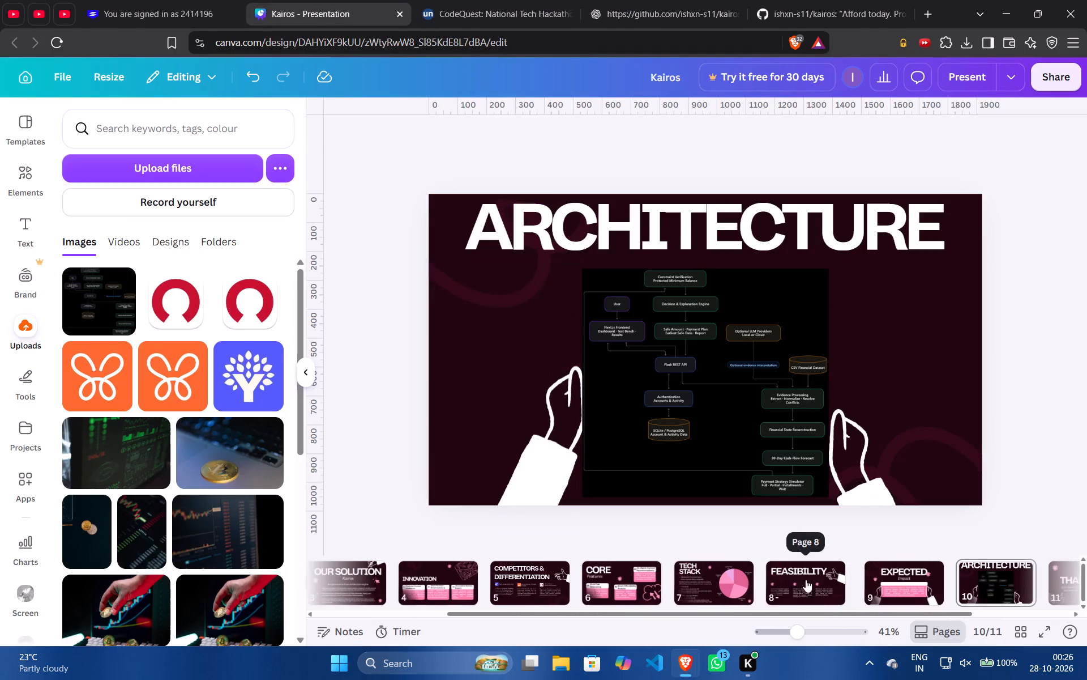
left_click_drag(1000, 585, 333, 553)
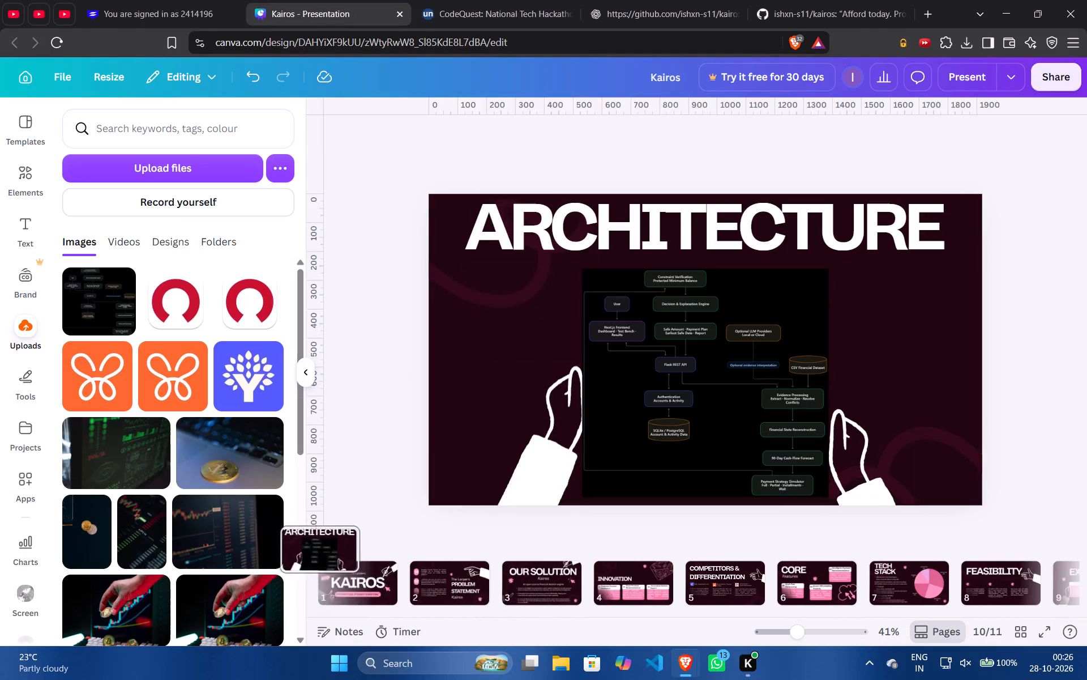
left_click_drag(333, 553, 609, 569)
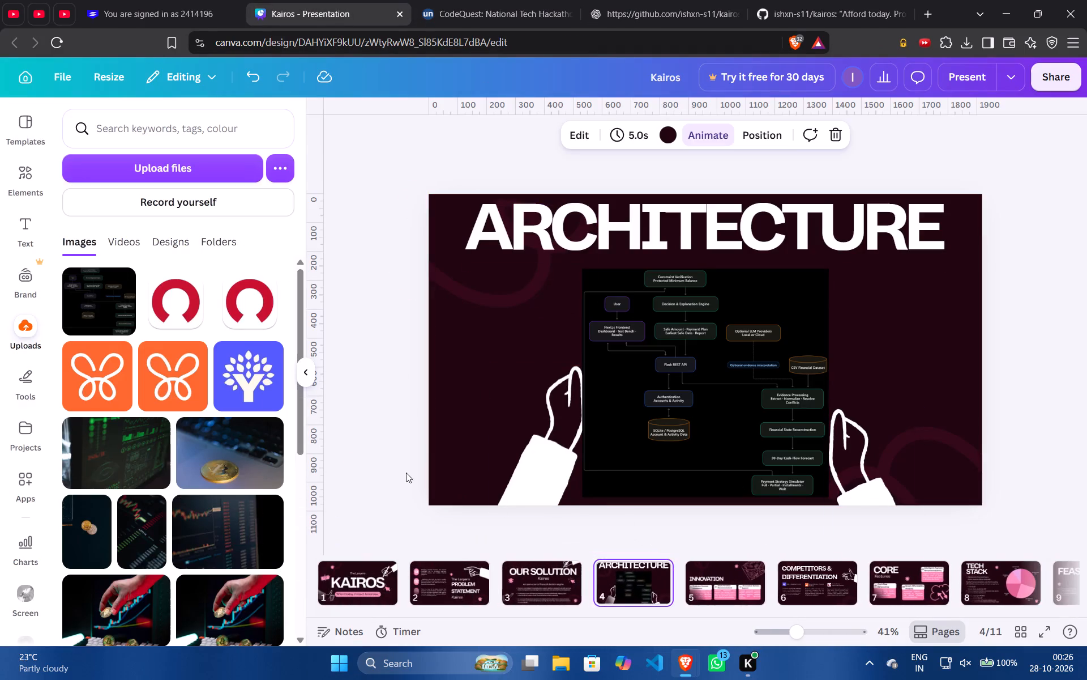
left_click(379, 365)
scroll(748, 586, "left", 7)
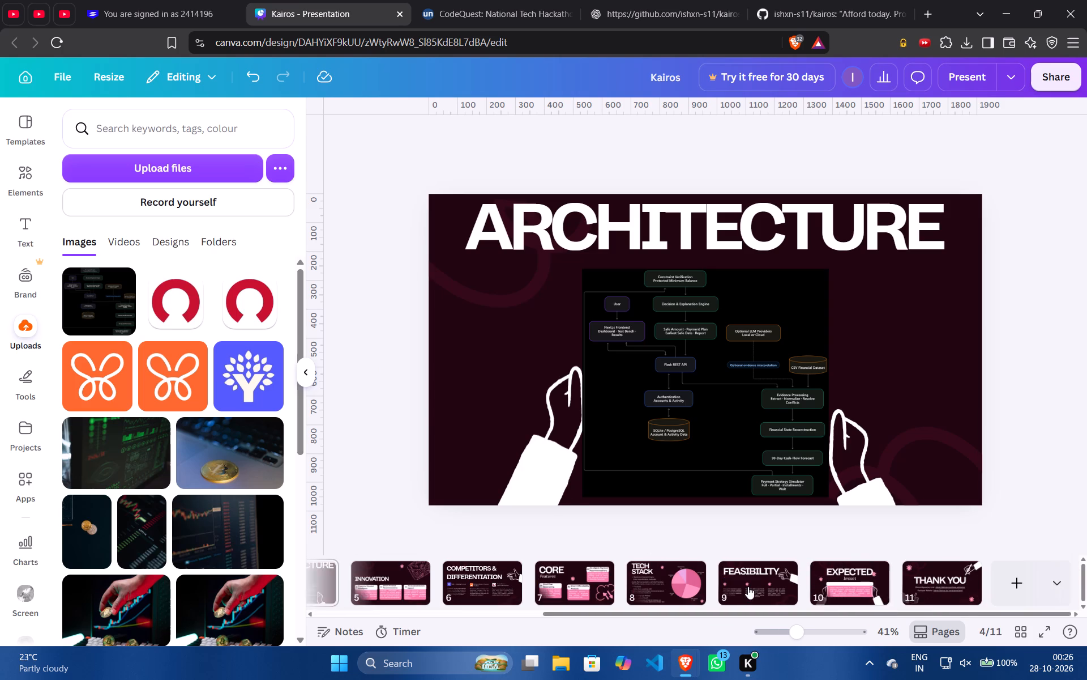
scroll(696, 585, "right", 5)
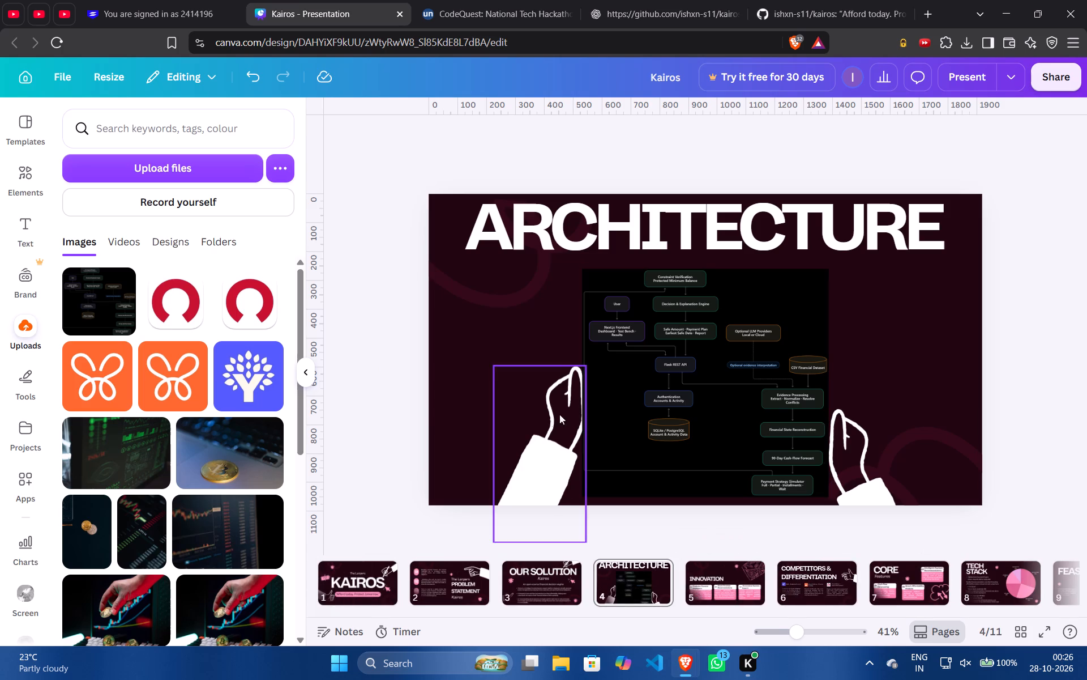
On the OUR SOLUTION slide, shift the pen-holding hand above the heading further right towards the slide's corner.
left_click(365, 573)
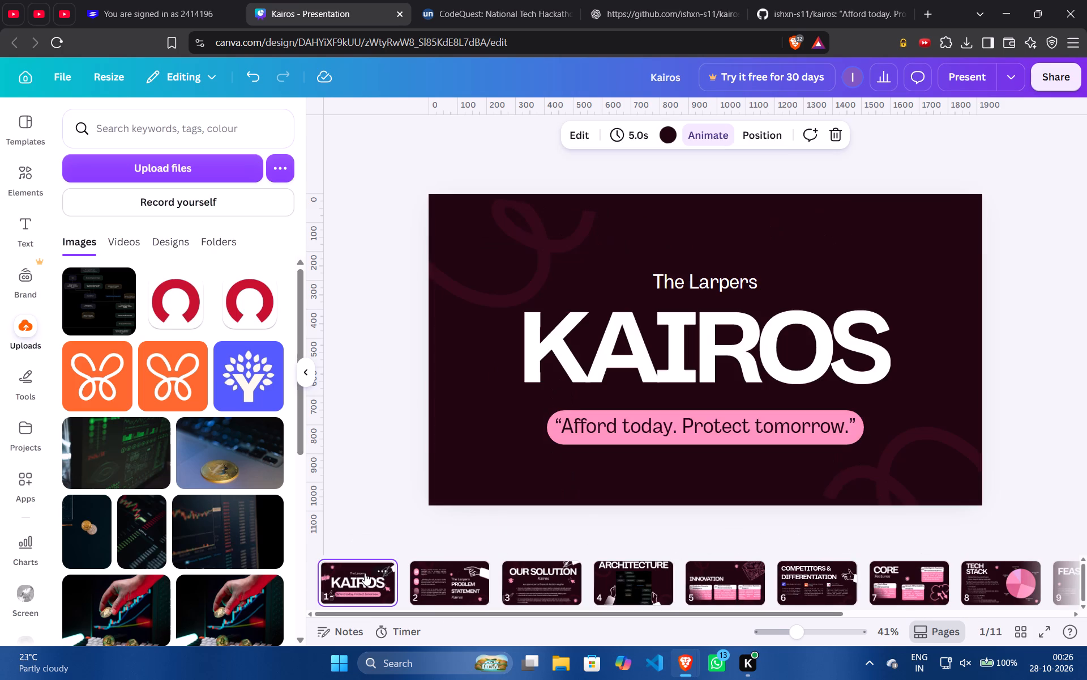
left_click(425, 579)
left_click(517, 576)
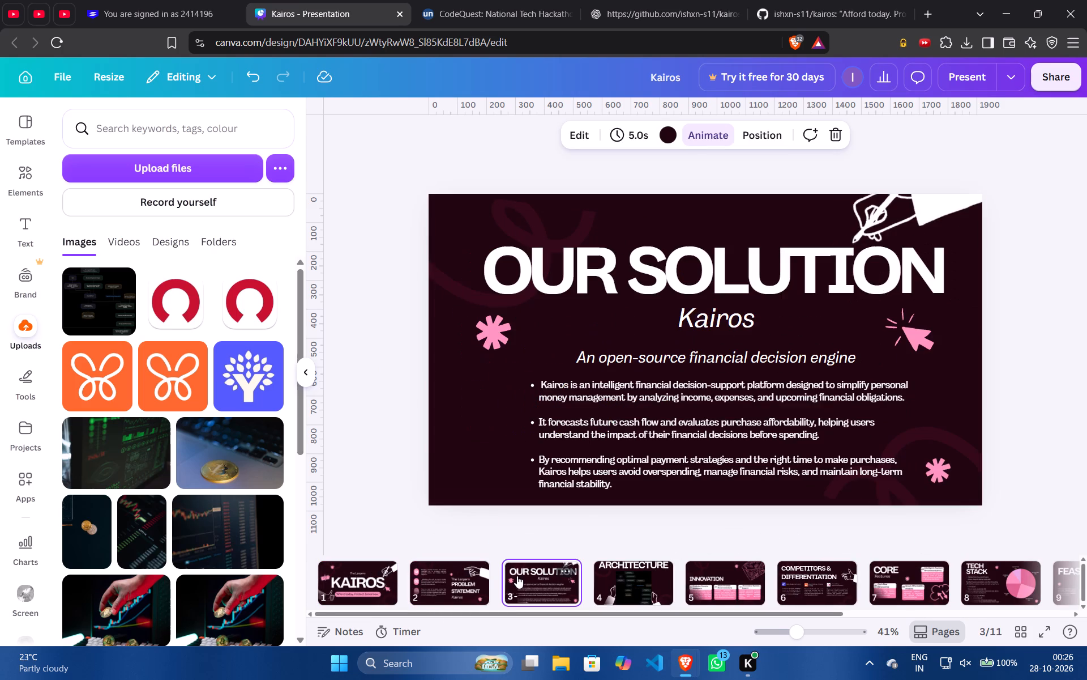
left_click(616, 566)
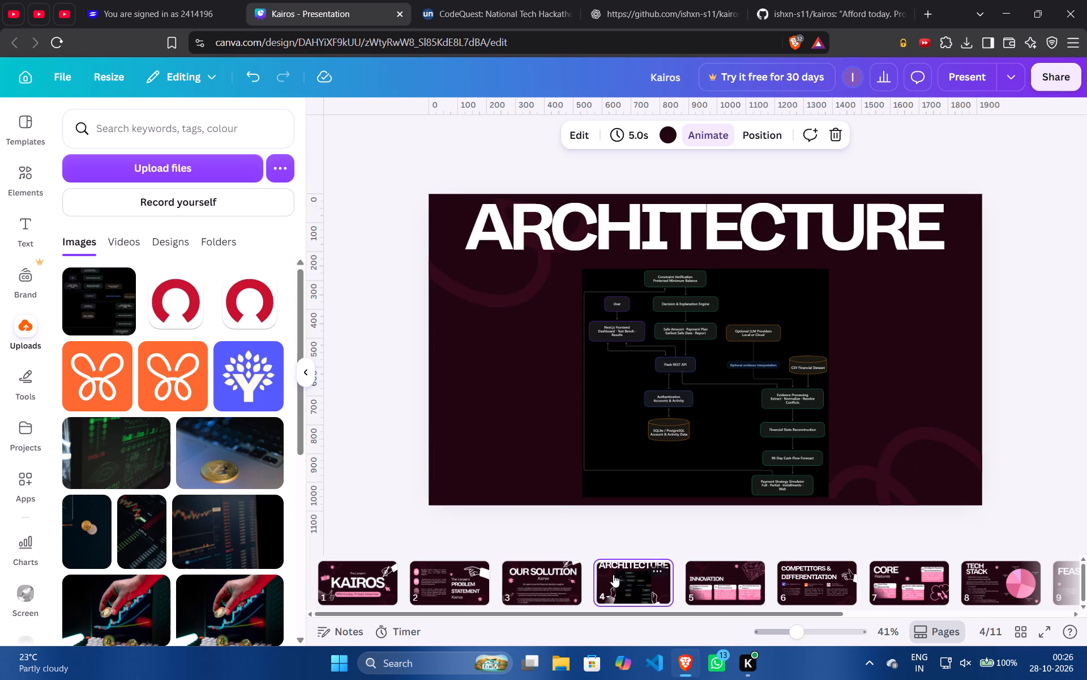
right_click(535, 578)
double_click(878, 222)
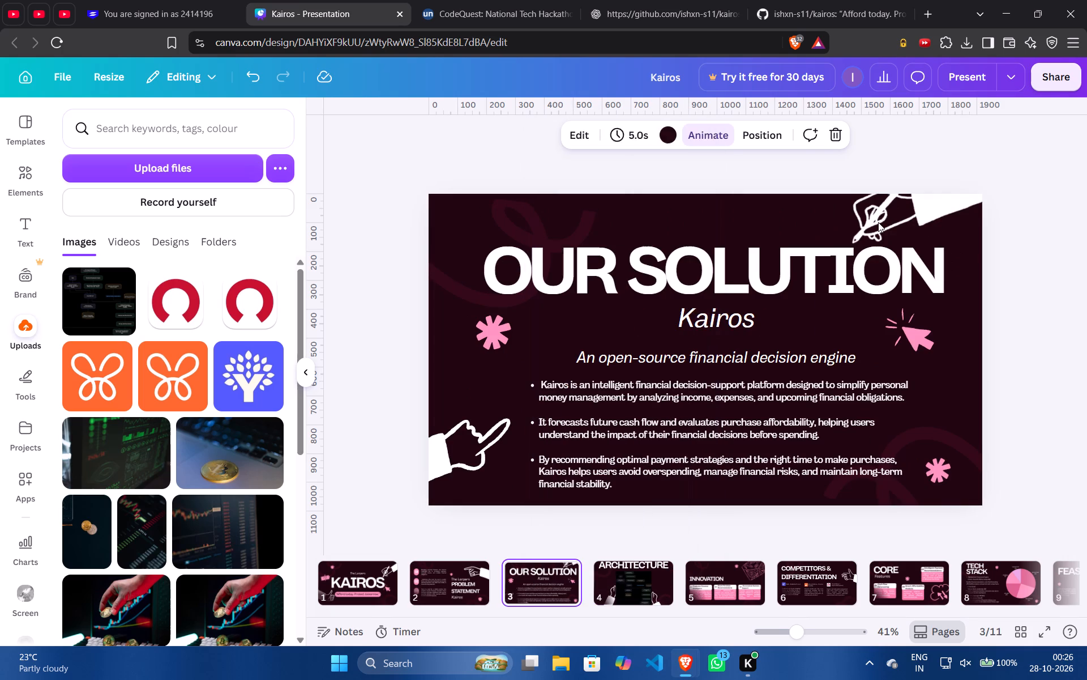
left_click_drag(878, 222, 901, 212)
left_click(725, 133)
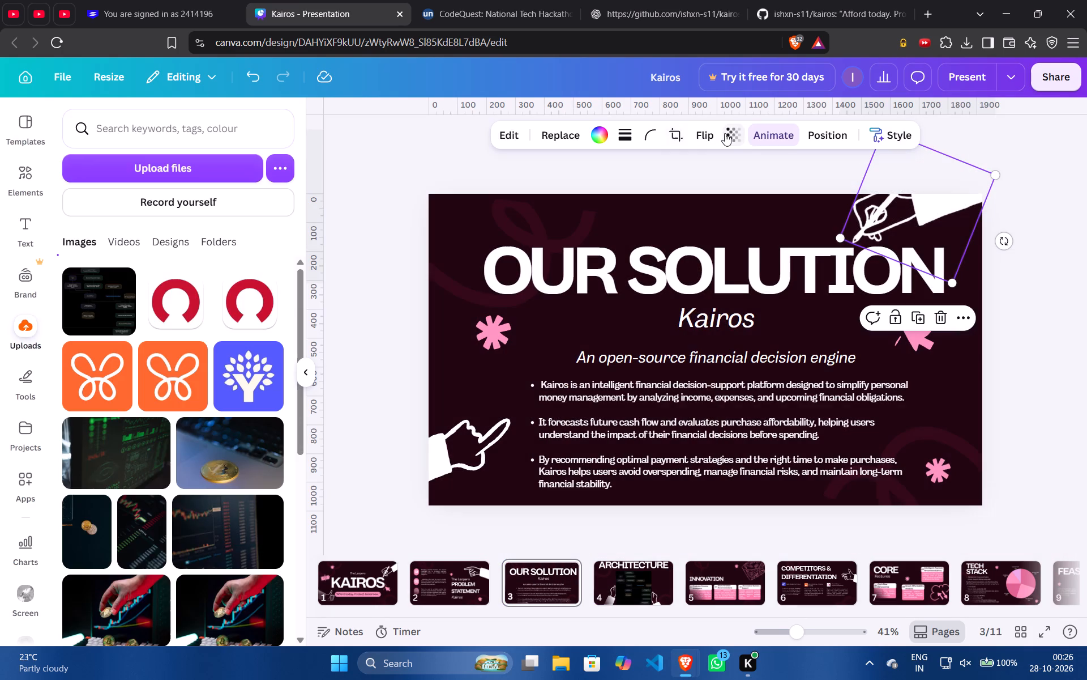
left_click_drag(864, 192, 888, 192)
left_click(717, 255)
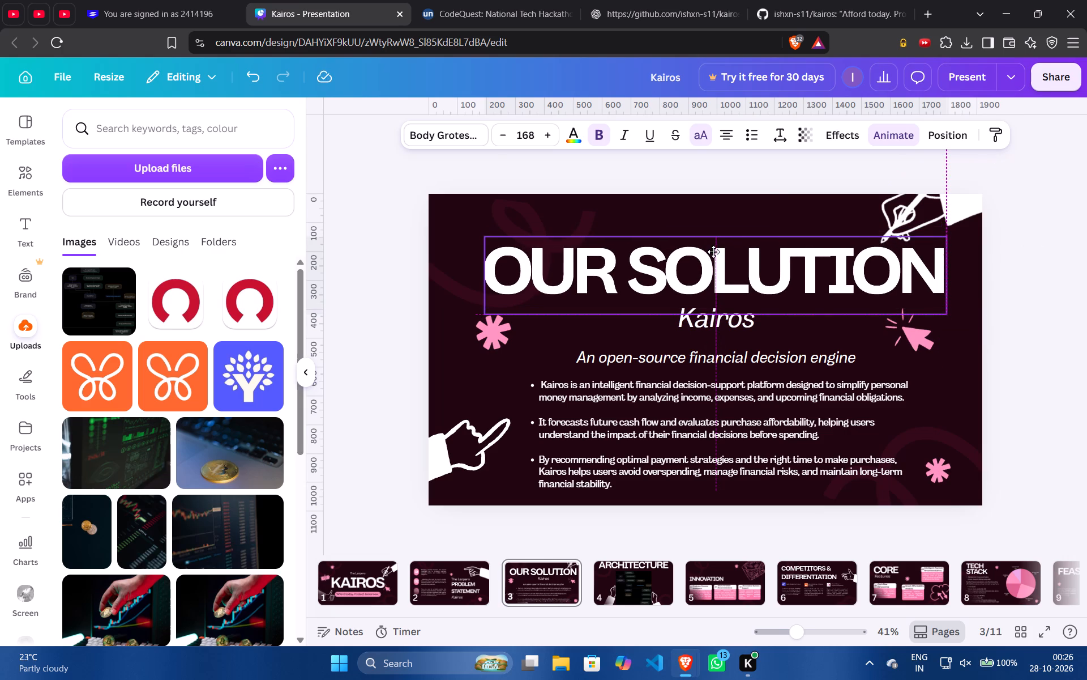
left_click(987, 288)
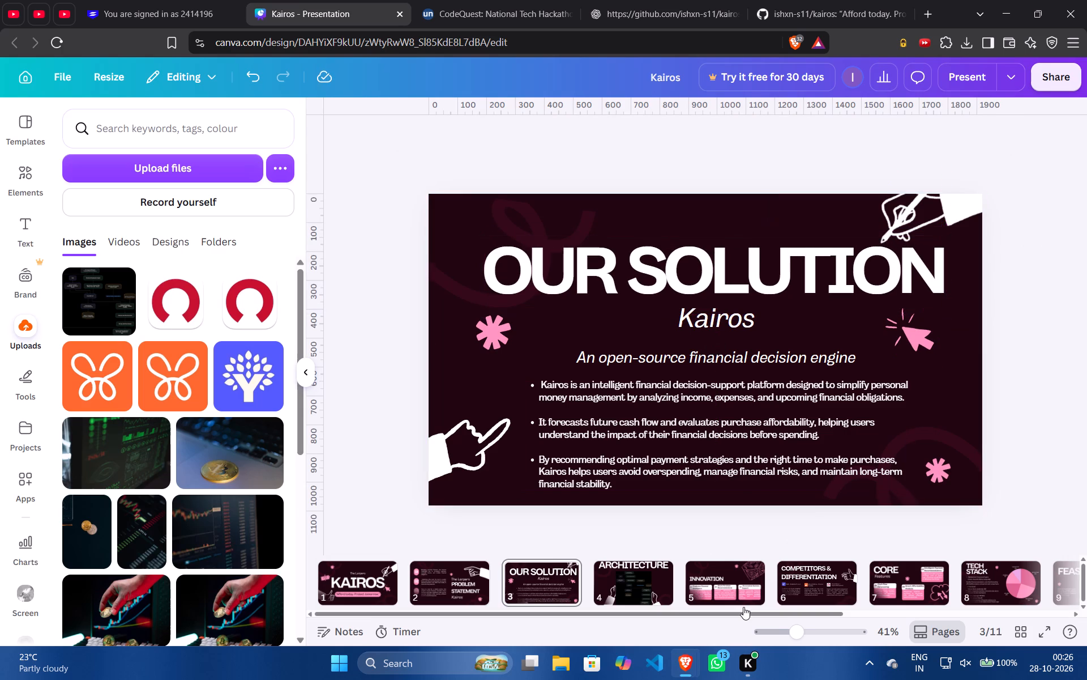
Enlarge the system diagram on the Architecture slide to about 900 by 835 and recentre it below the heading.
left_click(622, 585)
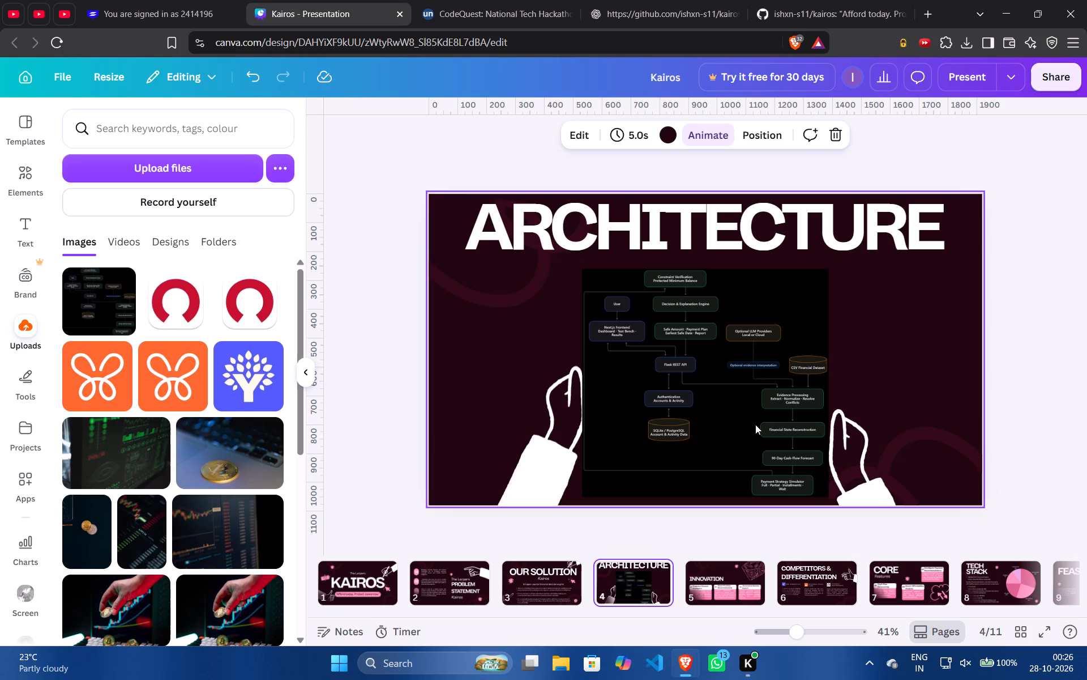
left_click(714, 326)
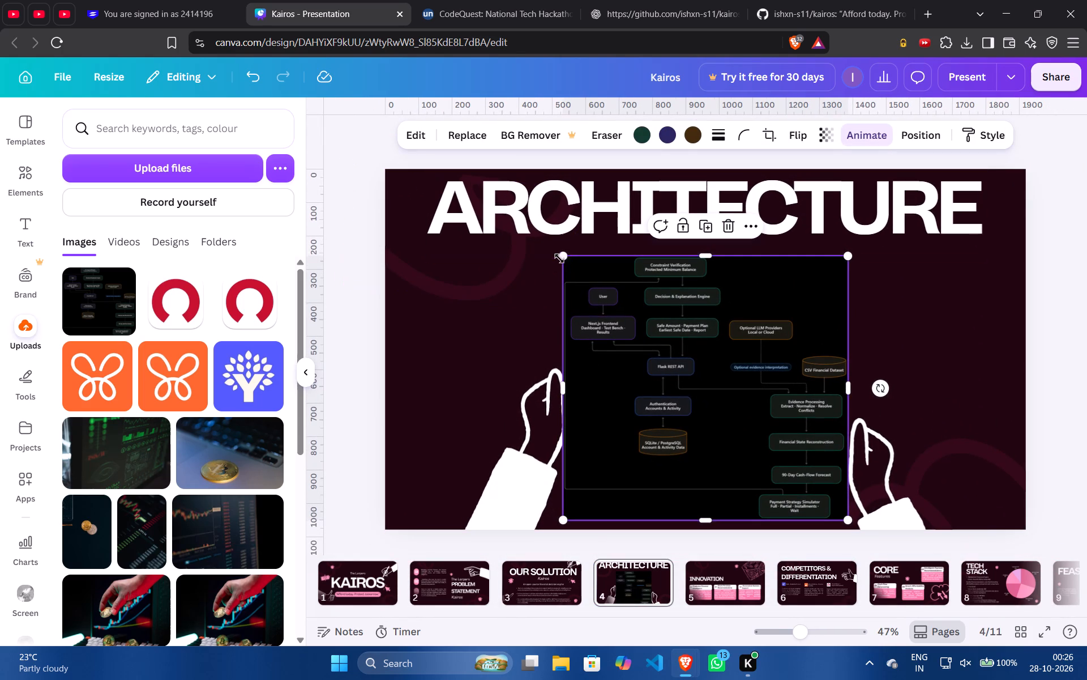
left_click_drag(560, 258, 549, 249)
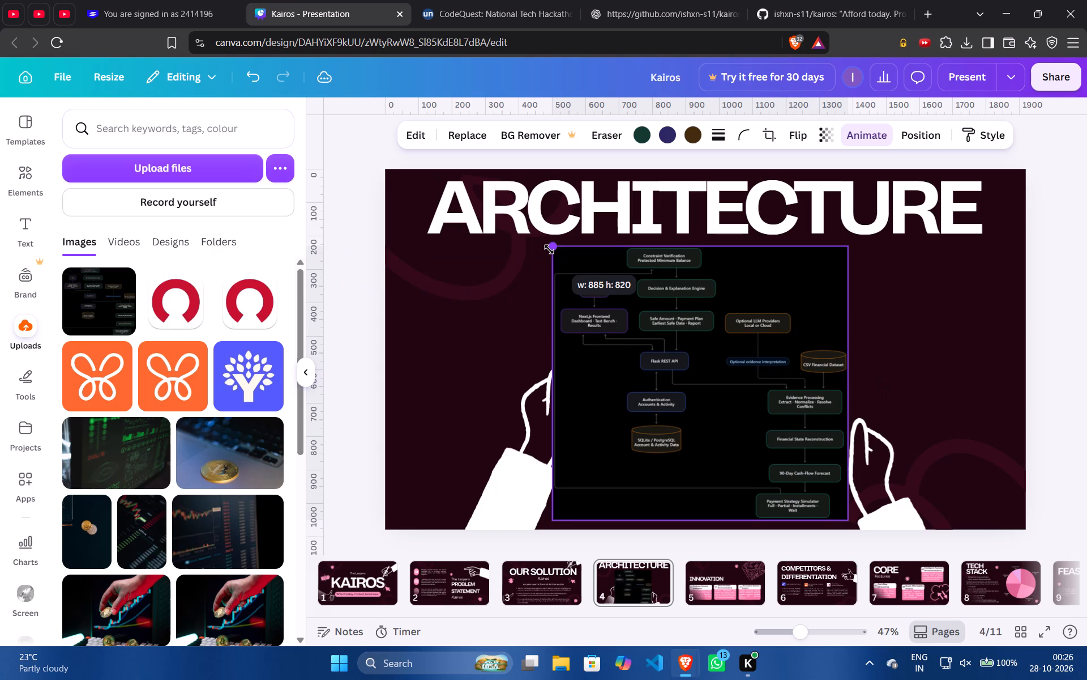
left_click_drag(549, 249, 545, 243)
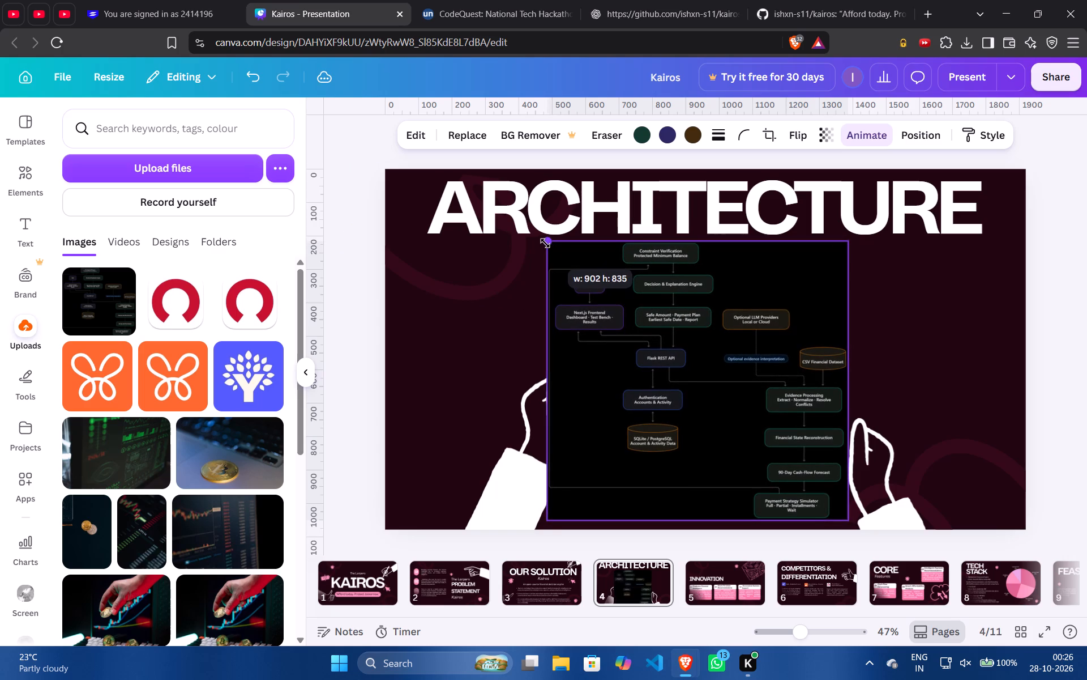
left_click_drag(545, 243, 545, 243)
left_click(888, 333)
left_click_drag(707, 347, 713, 346)
Reposition both hands to grip the enlarged diagram's outer edges, with the left hand raised higher than the right.
left_click_drag(529, 417, 521, 418)
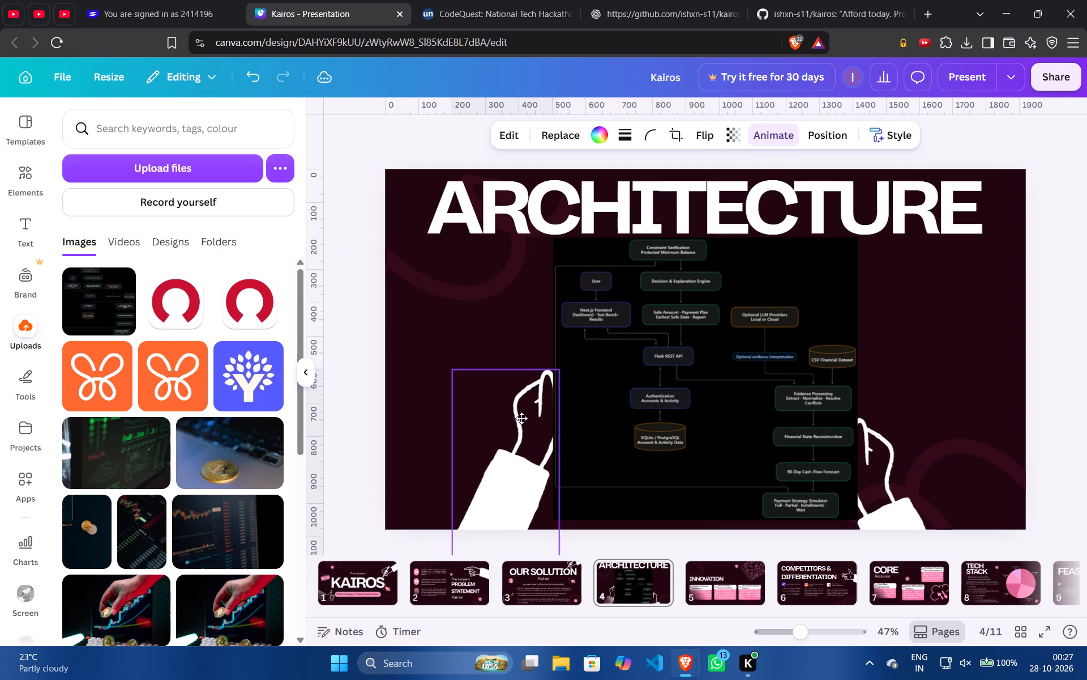
left_click_drag(521, 418, 519, 418)
double_click(455, 394)
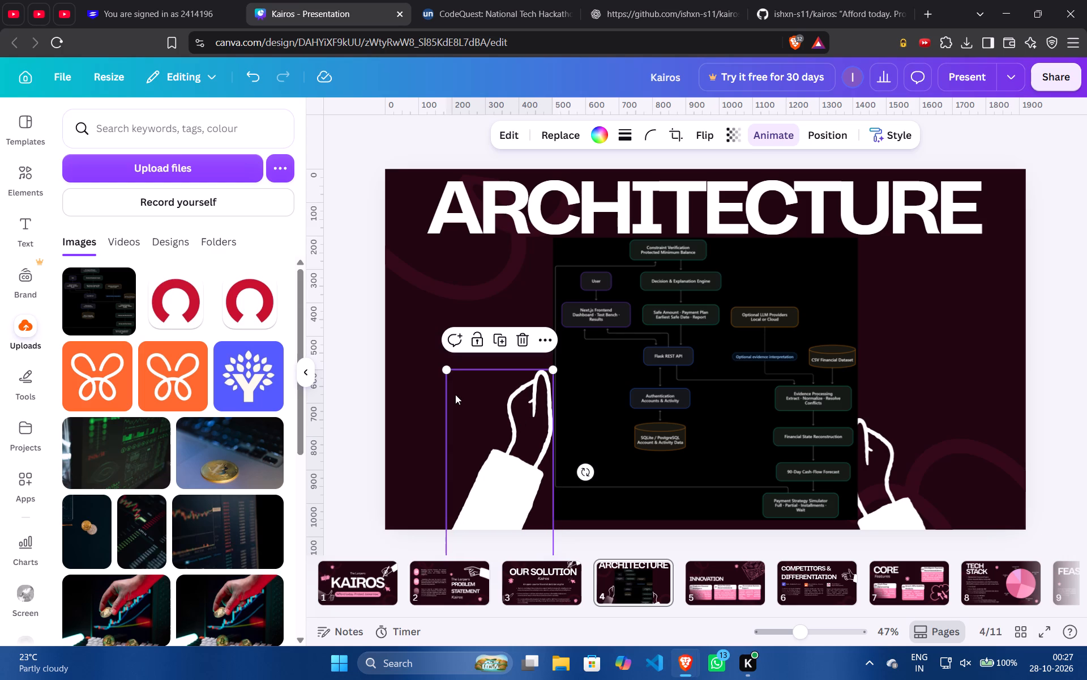
left_click(884, 481)
left_click_drag(884, 481, 887, 445)
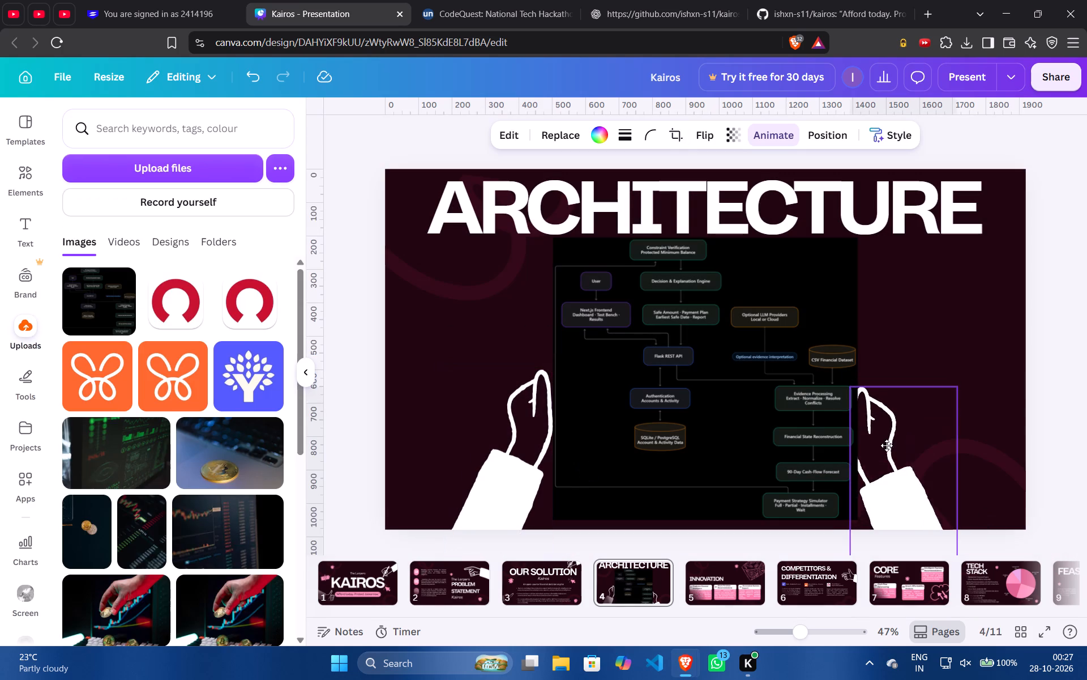
left_click_drag(887, 445, 895, 477)
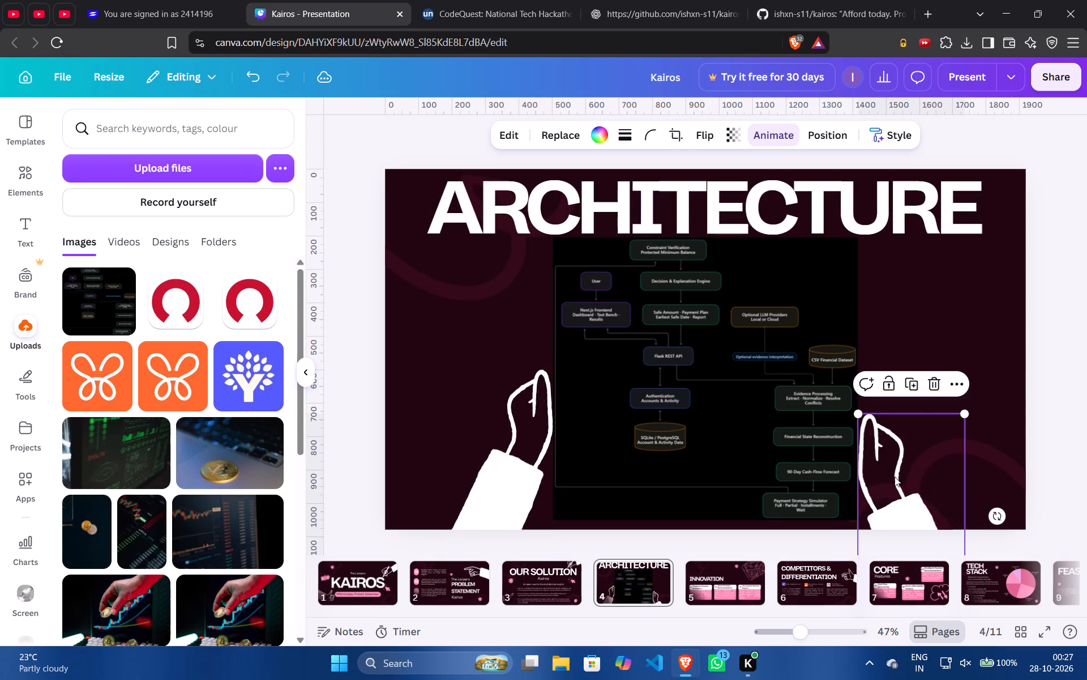
left_click(899, 304)
left_click_drag(508, 445, 510, 426)
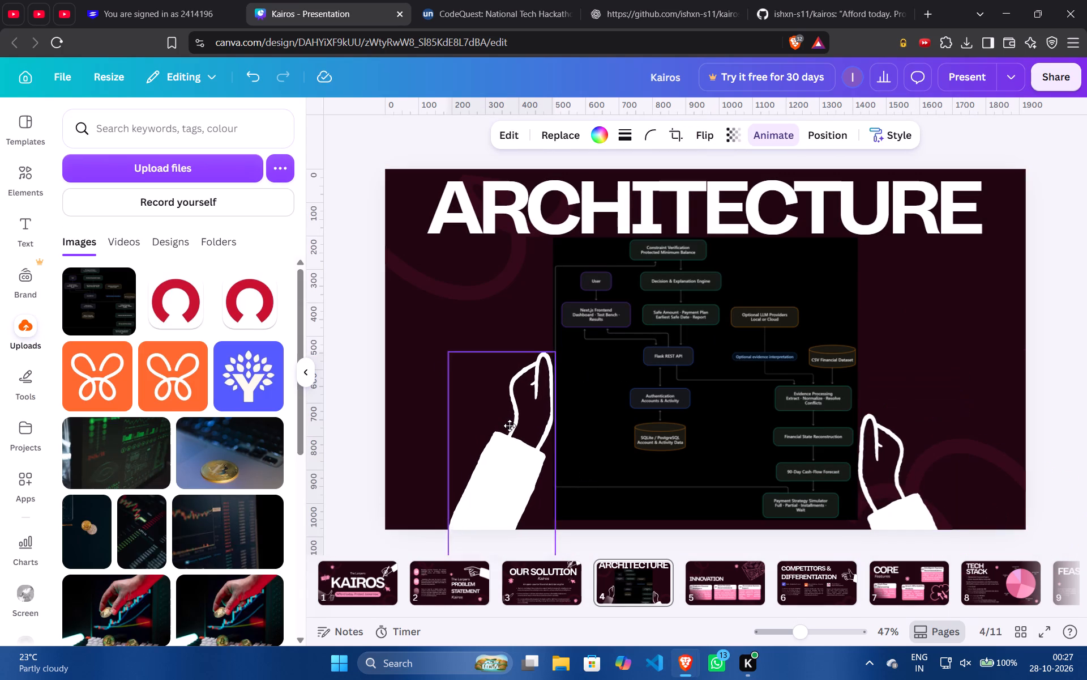
left_click_drag(510, 426, 512, 427)
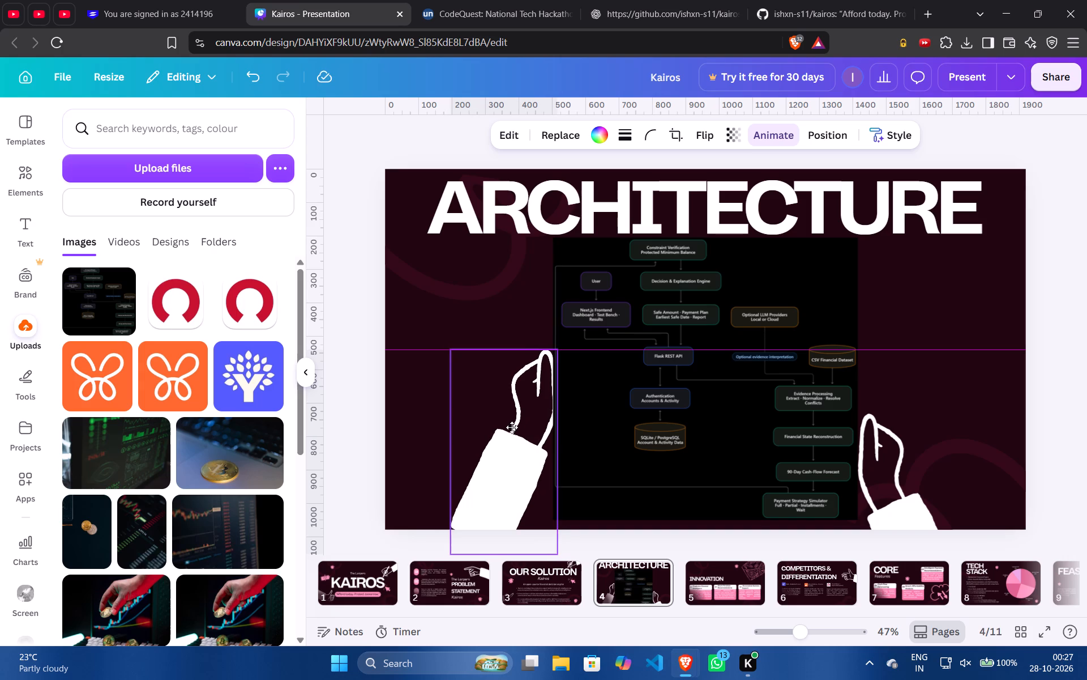
left_click_drag(512, 427, 513, 428)
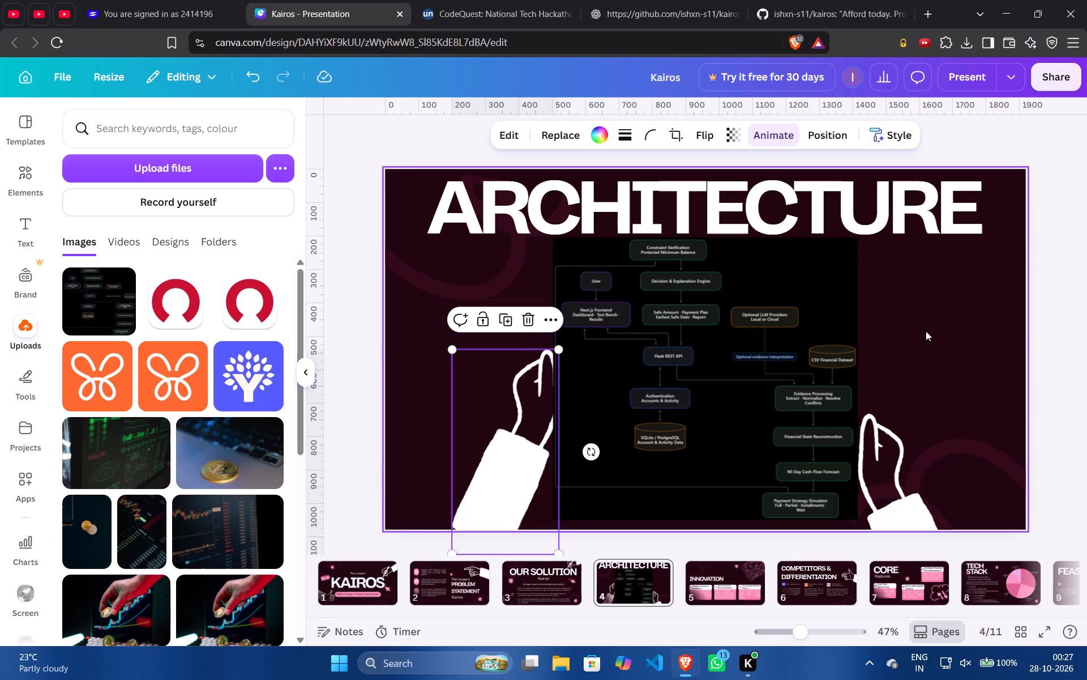
left_click(926, 331)
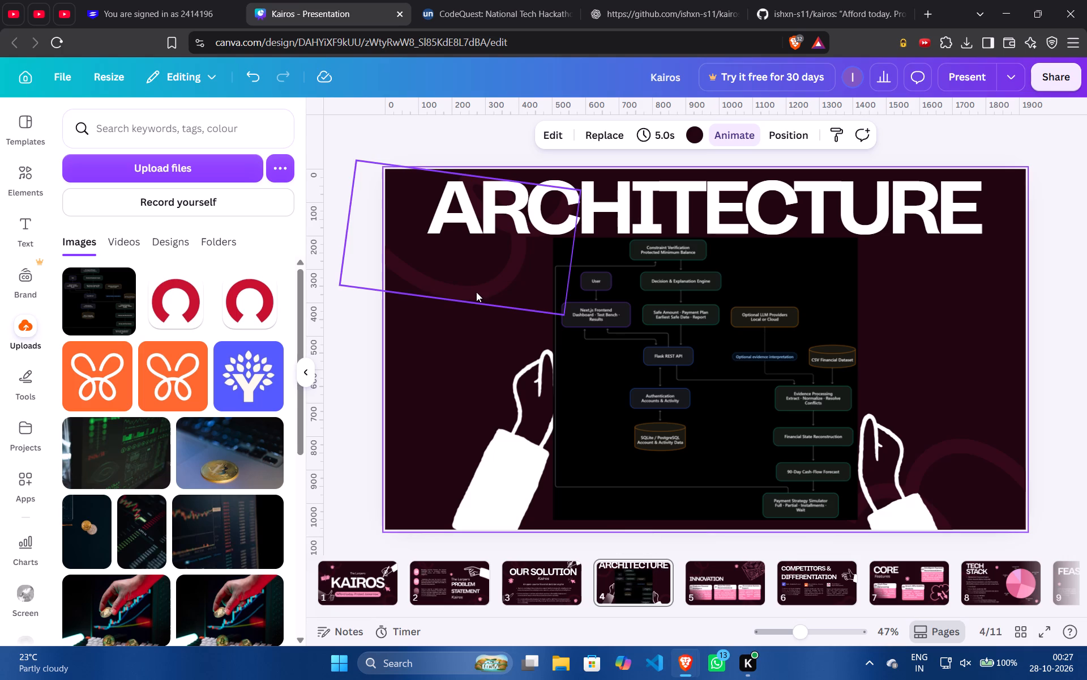
left_click(352, 385)
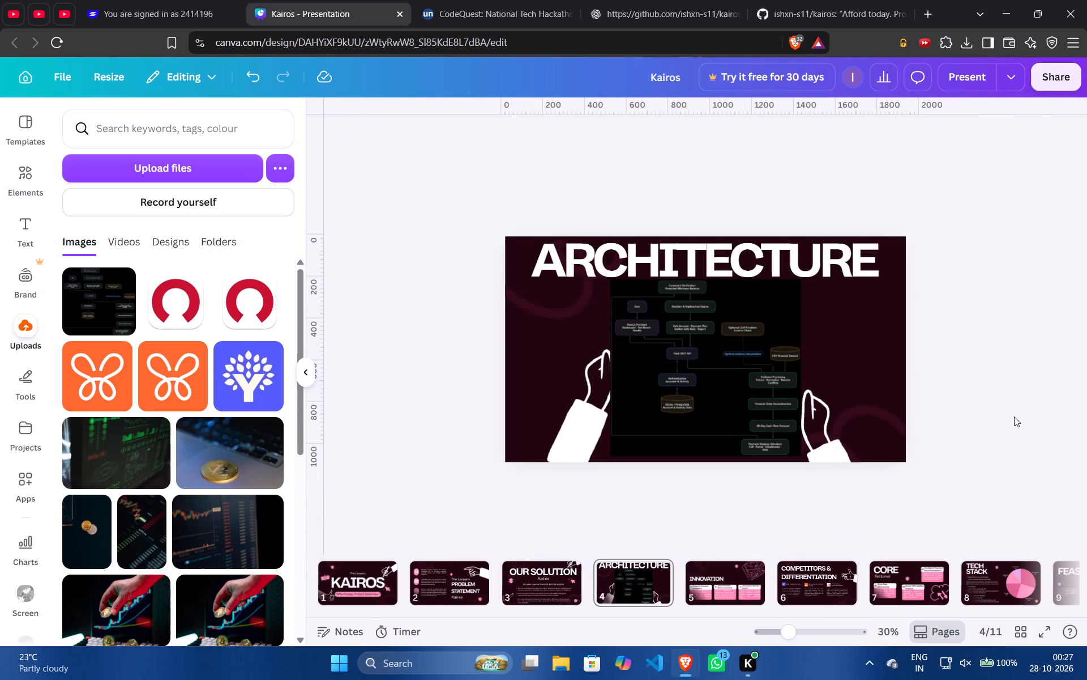
left_click(727, 592)
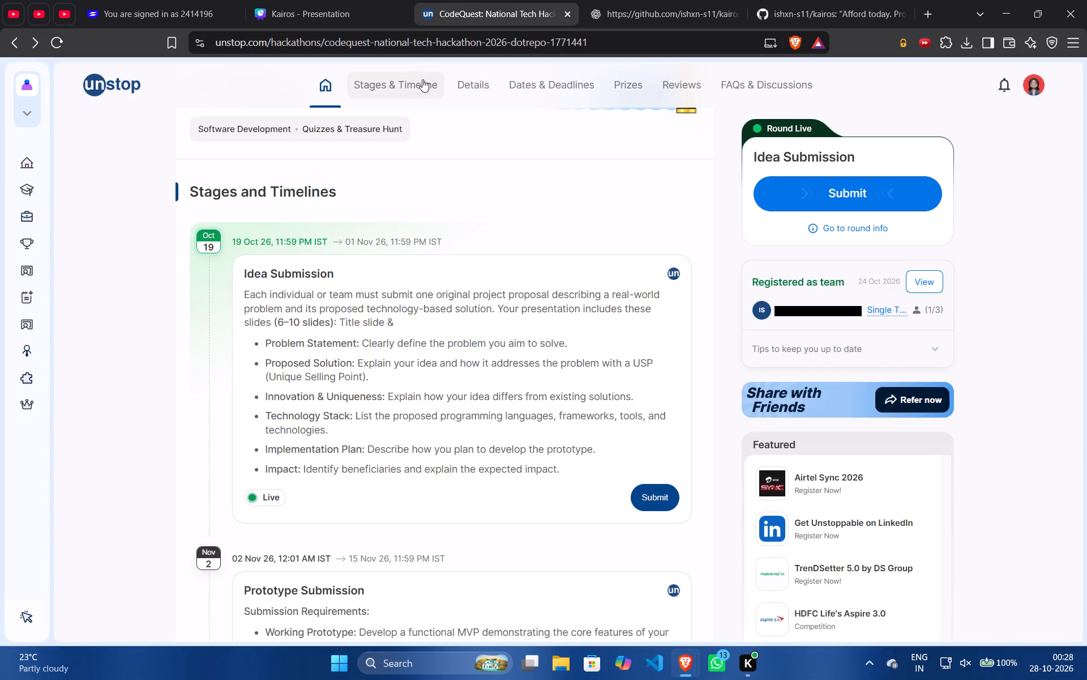
Close the ChatGPT conversation and the Kairos GitHub repository, and return to the Kairos presentation in Canva.
left_click(641, 8)
left_click(734, 16)
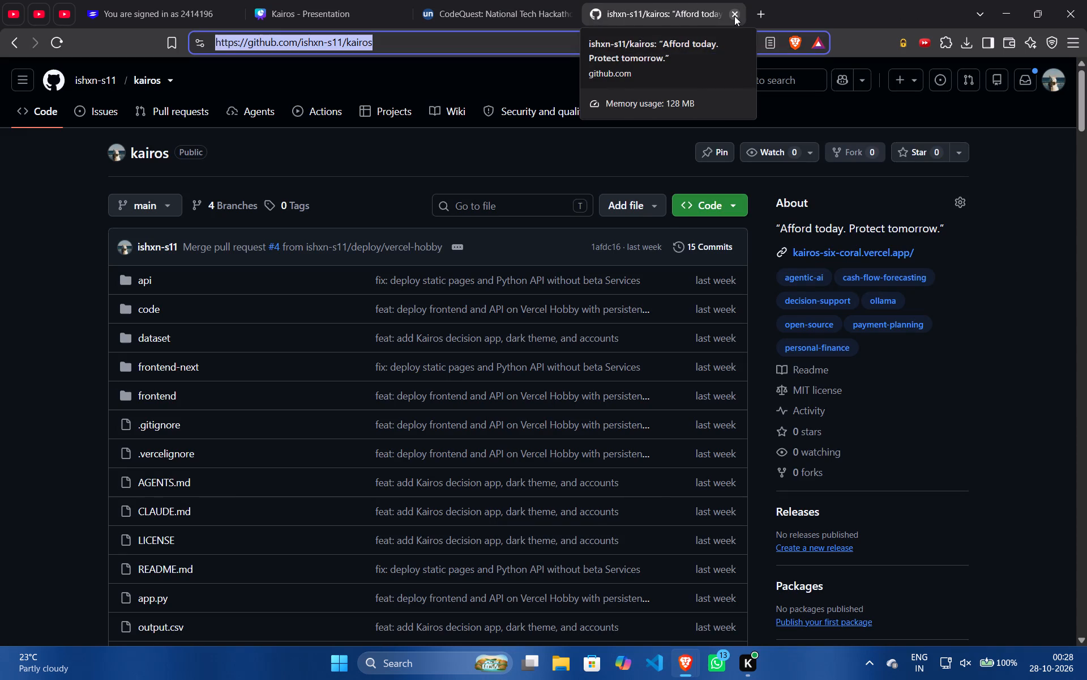
left_click(734, 16)
left_click(338, 0)
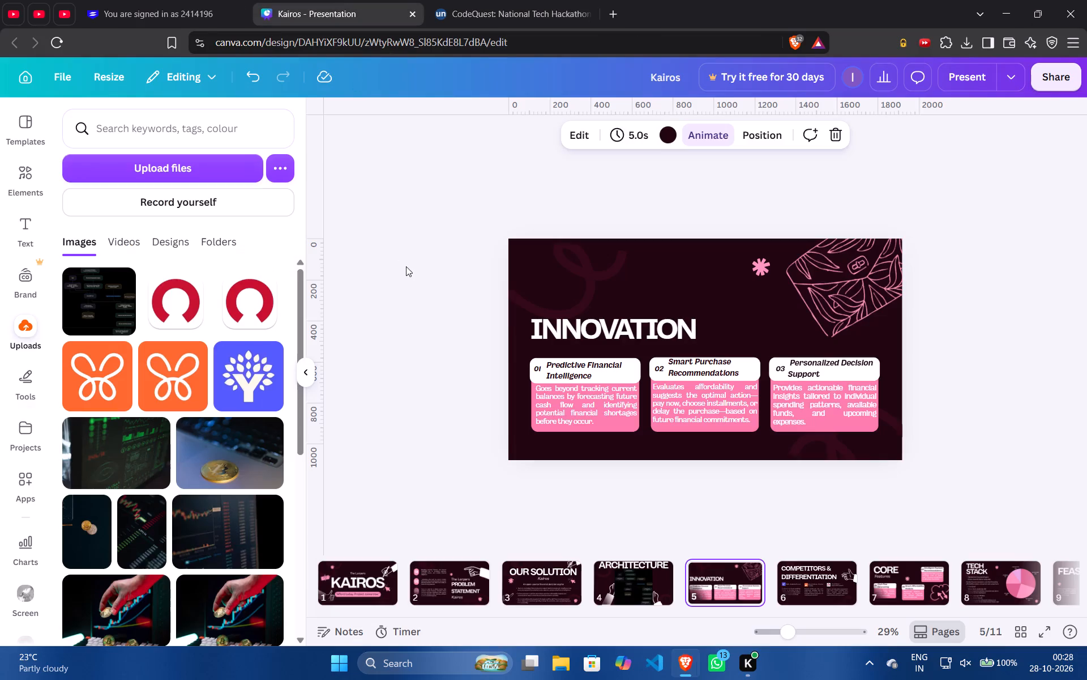
On slide 5, move the INNOVATION heading up towards the slide's top edge and enlarge its font size to 125.
left_click(408, 271)
scroll(424, 595, "right", 9)
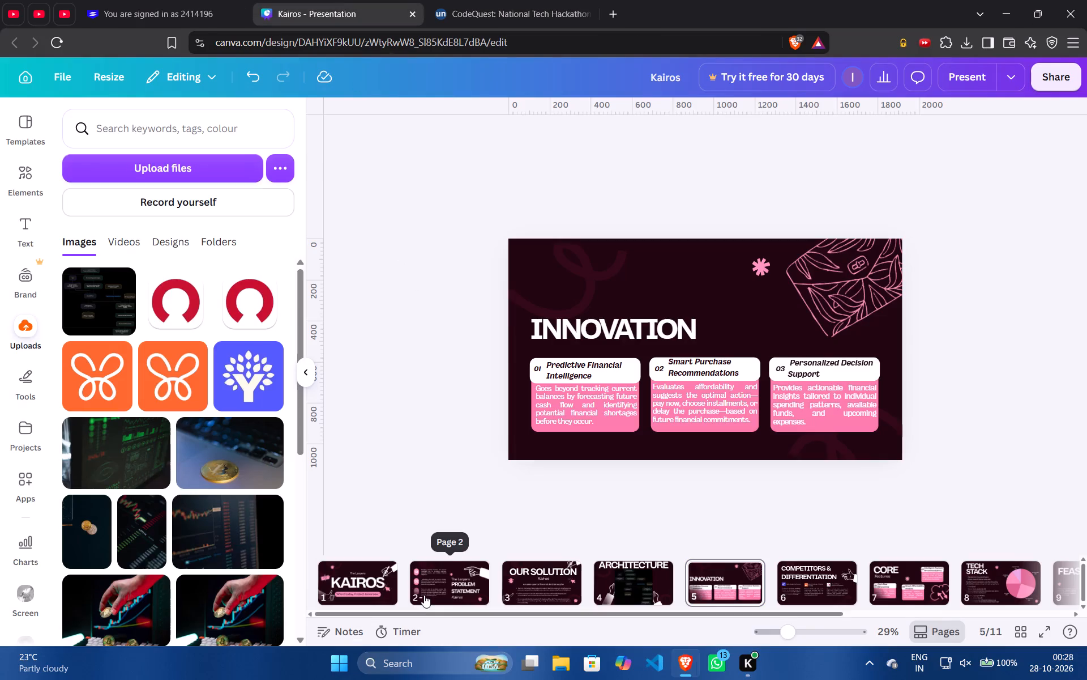
left_click(872, 281)
left_click(421, 332)
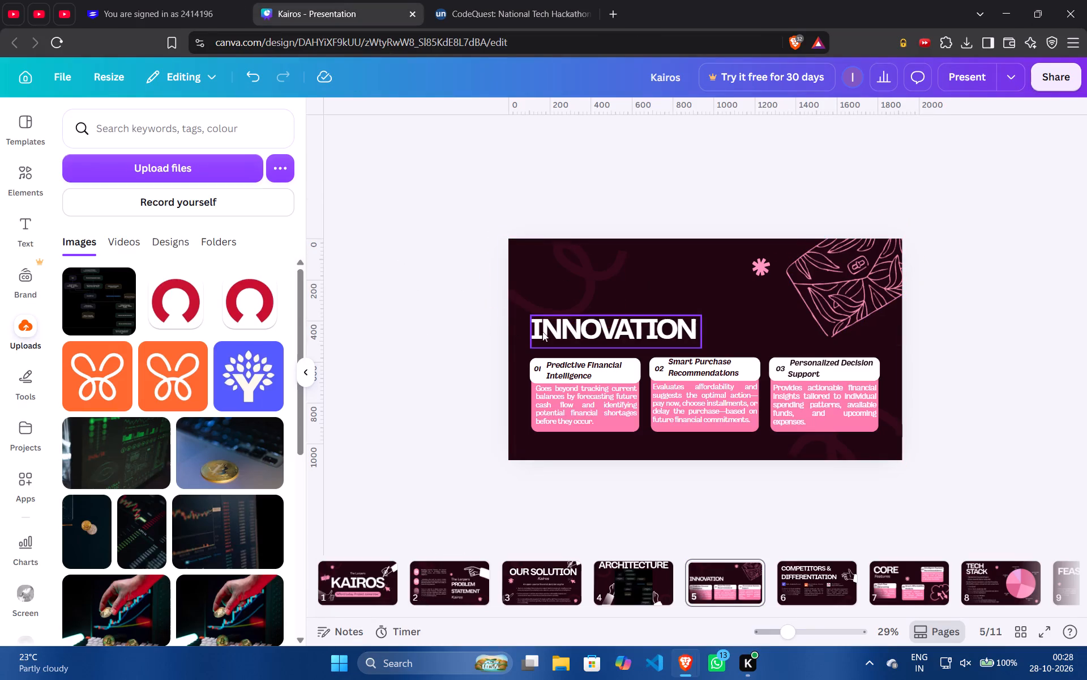
left_click_drag(549, 333, 548, 284)
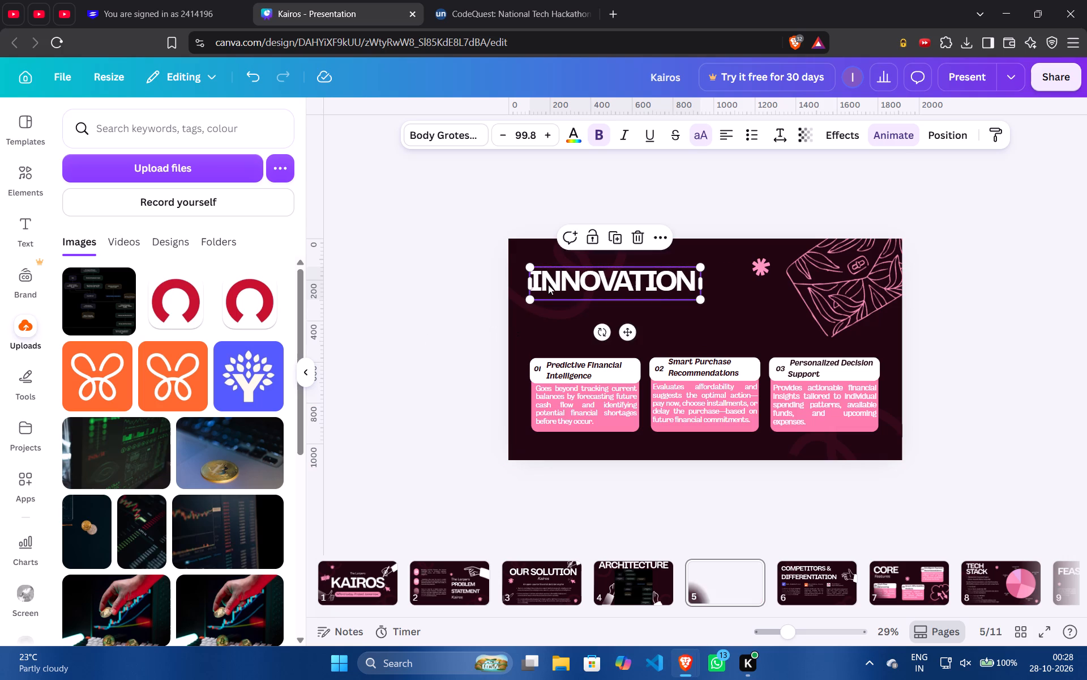
left_click(552, 132)
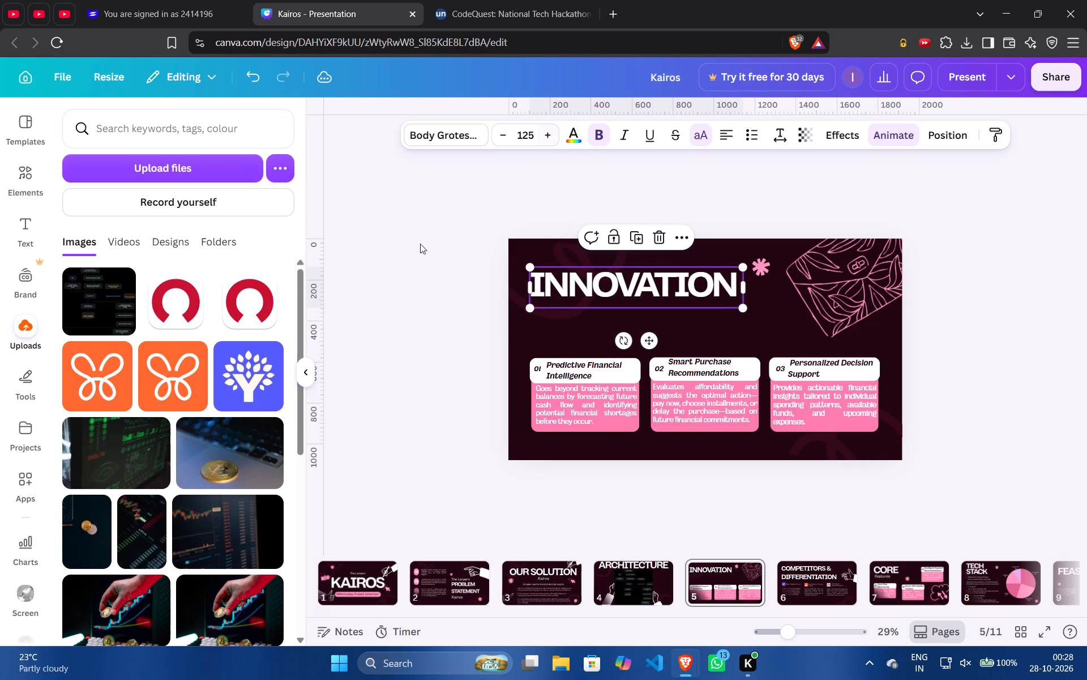
left_click(410, 401)
On the PROBLEM STATEMENT slide, replace The Larpers with Single Thread, the team name registered for CodeQuest on Unstop.
scroll(412, 560, "right", 1)
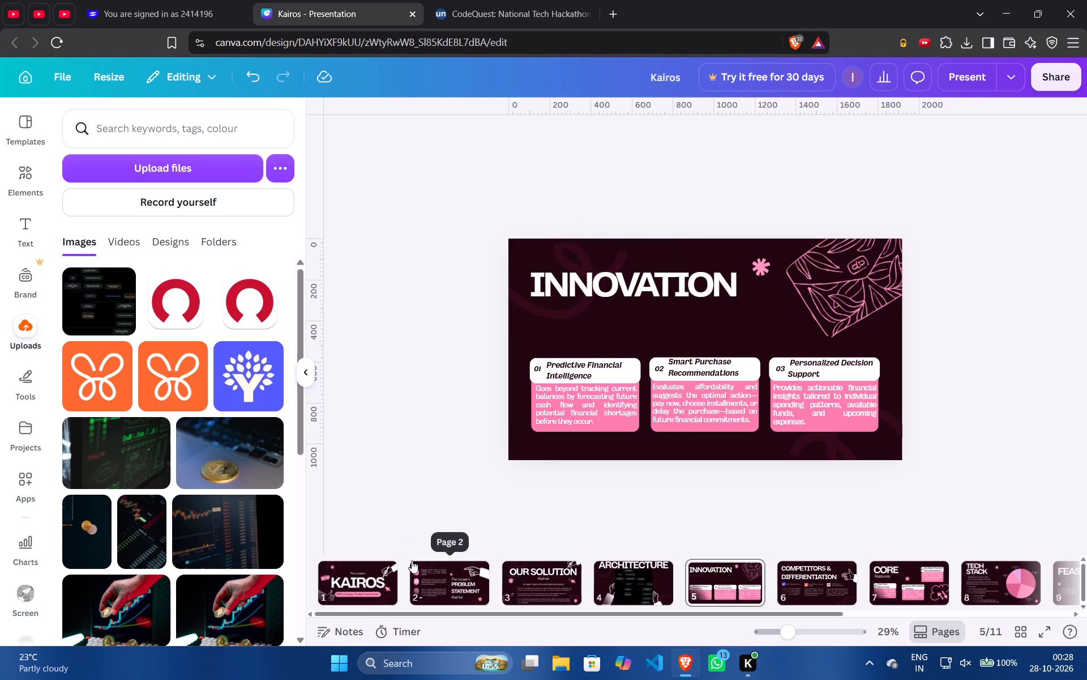
scroll(412, 560, "right", 1)
left_click(356, 573)
left_click(442, 576)
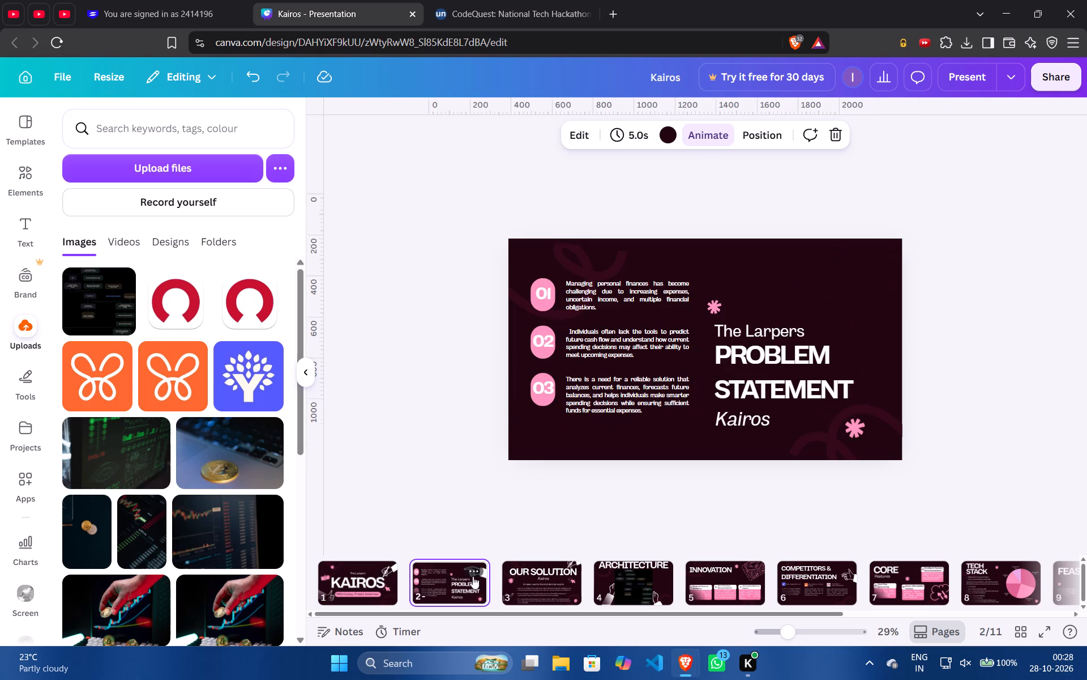
left_click(518, 573)
left_click(430, 577)
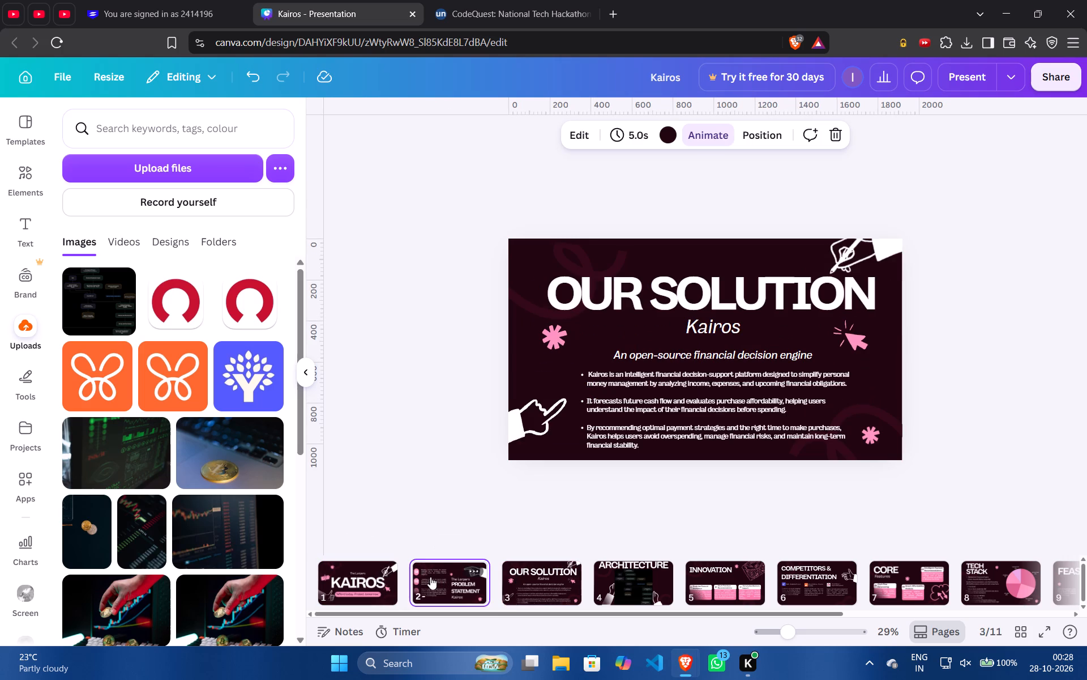
left_click(485, 0)
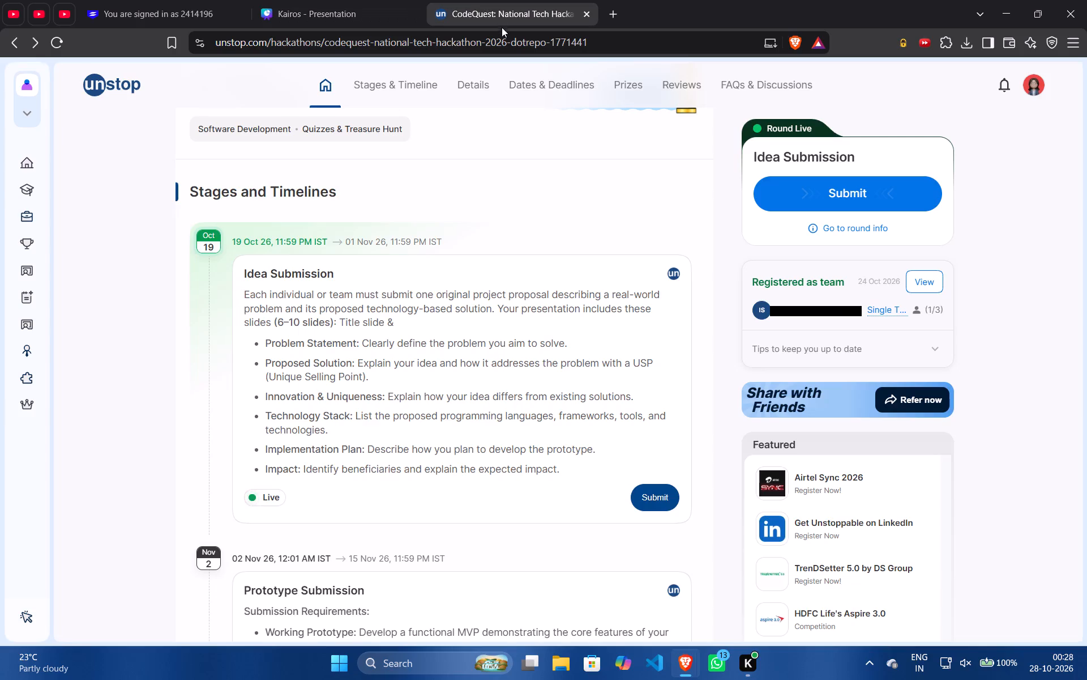
left_click(911, 283)
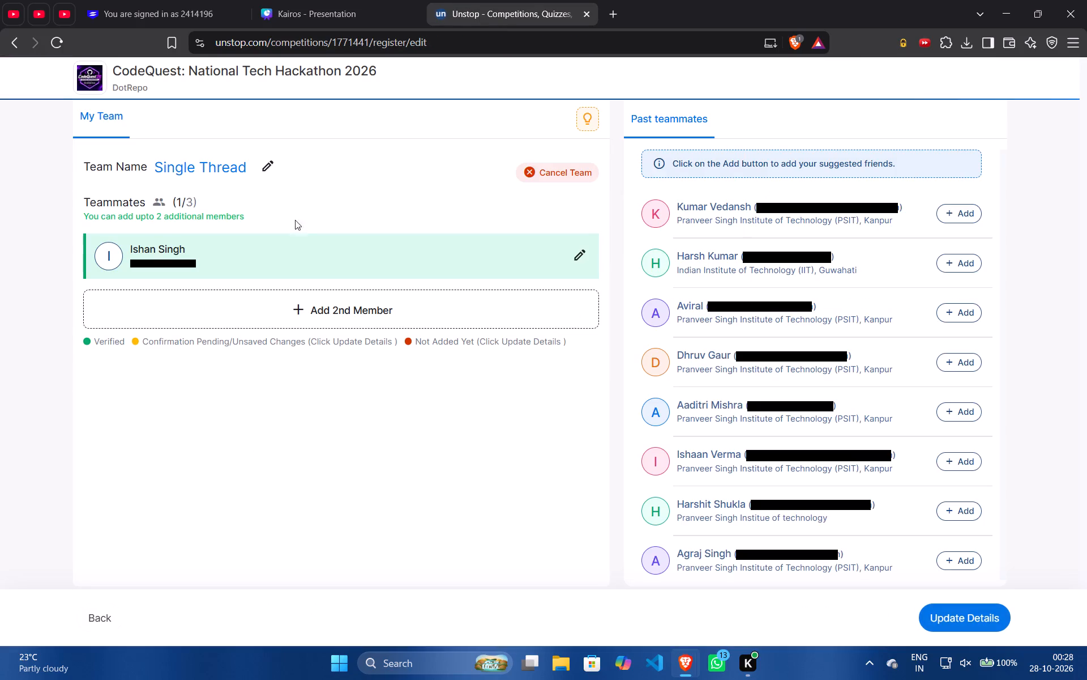
left_click(326, 1)
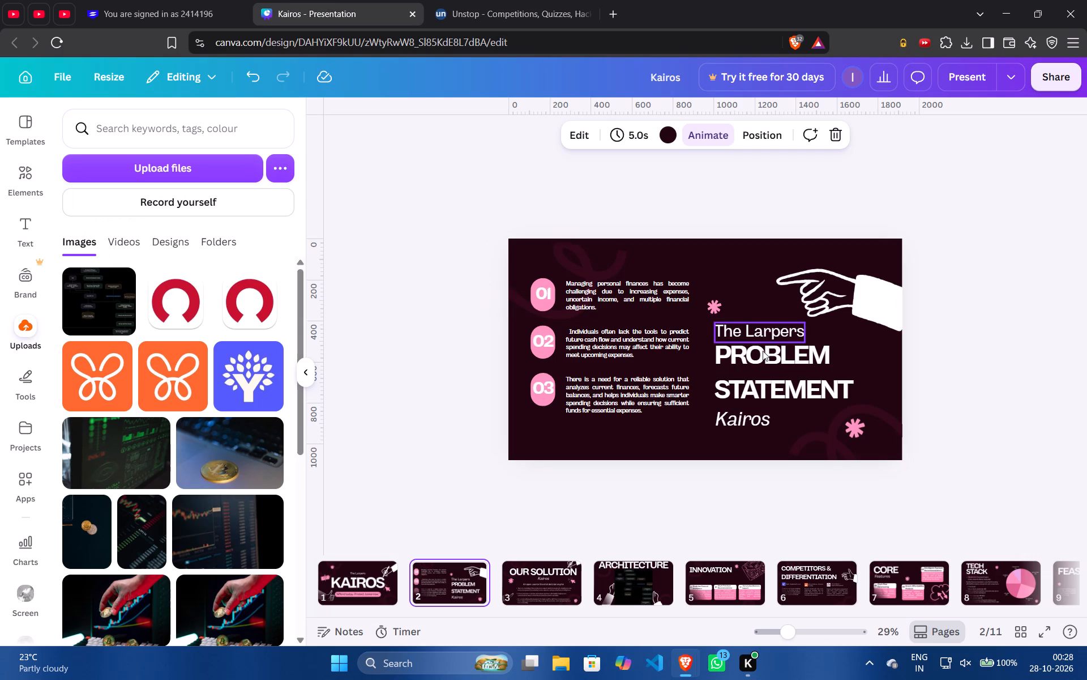
double_click(754, 340)
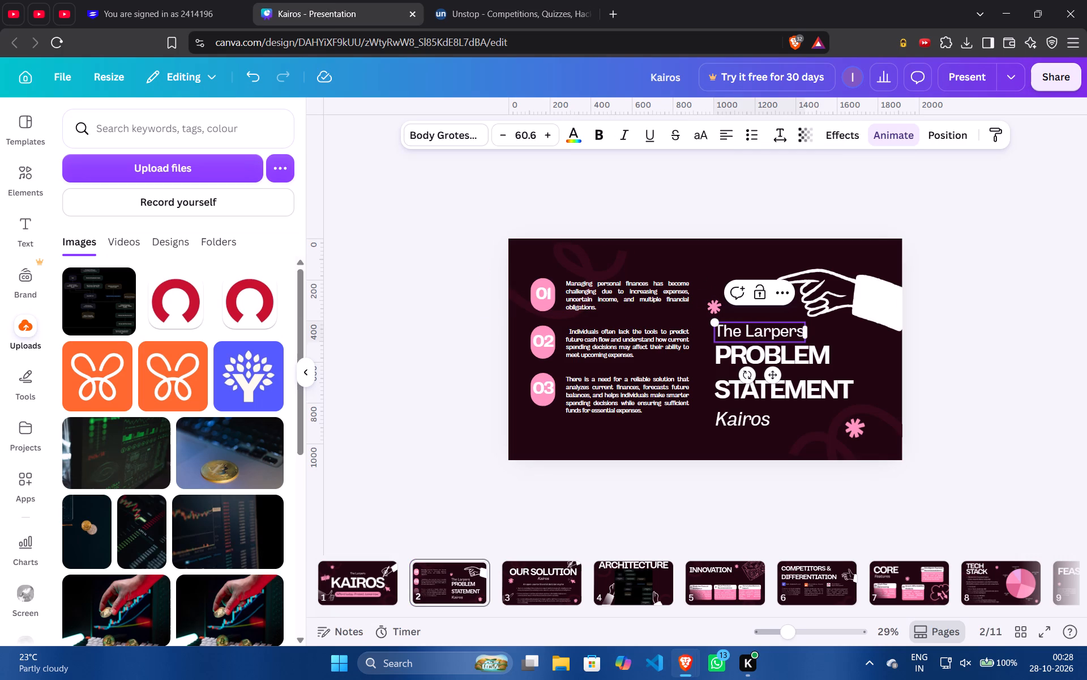
triple_click(754, 340)
type("Single Thread")
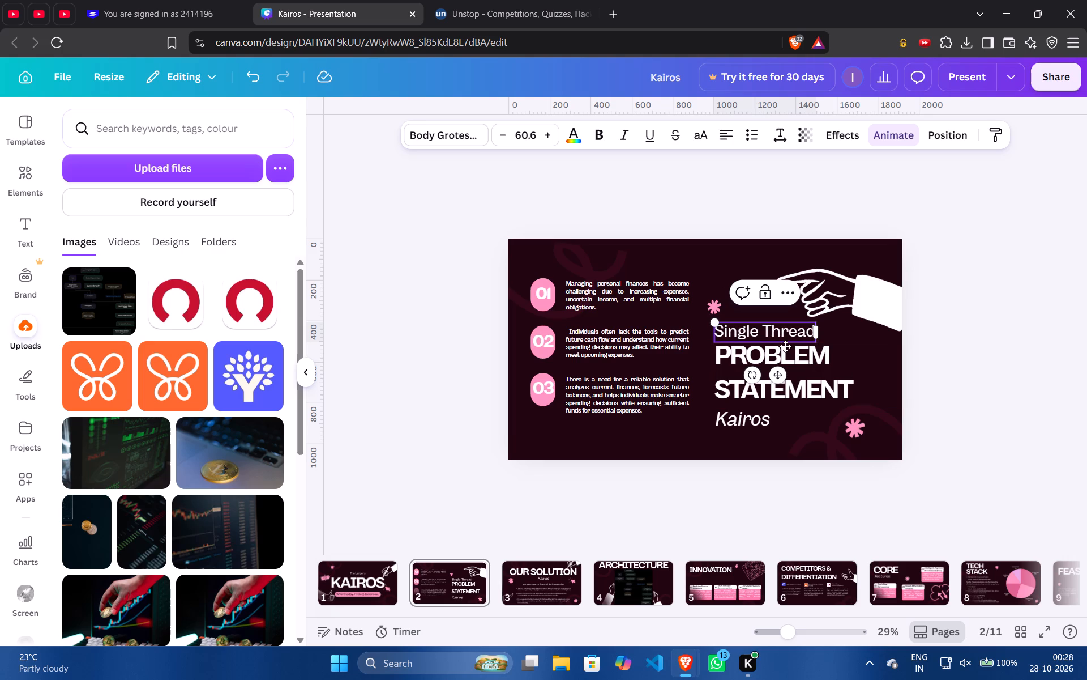
left_click(399, 352)
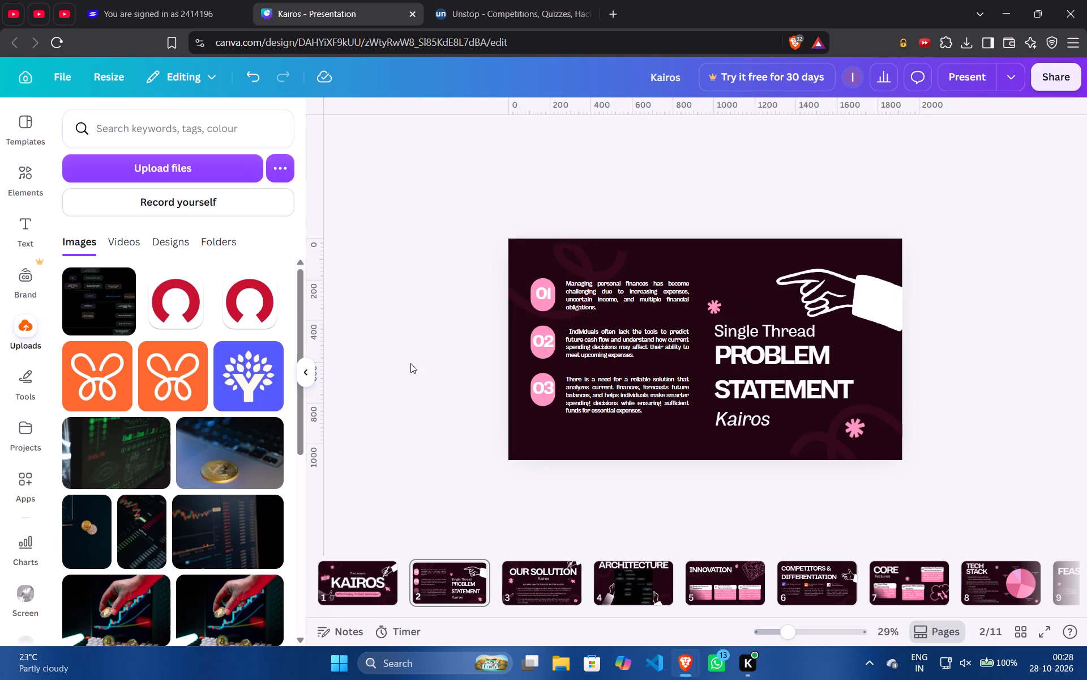
Review the Kairos slides from OUR SOLUTION through THANK YOU as a check before exporting.
left_click(533, 592)
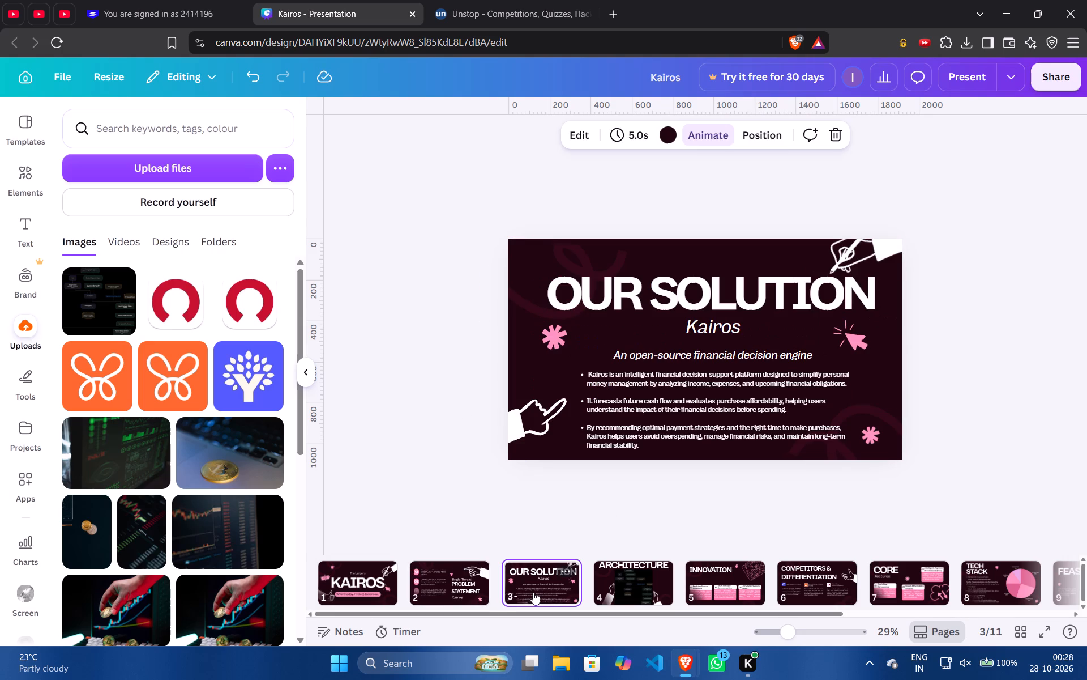
left_click(626, 585)
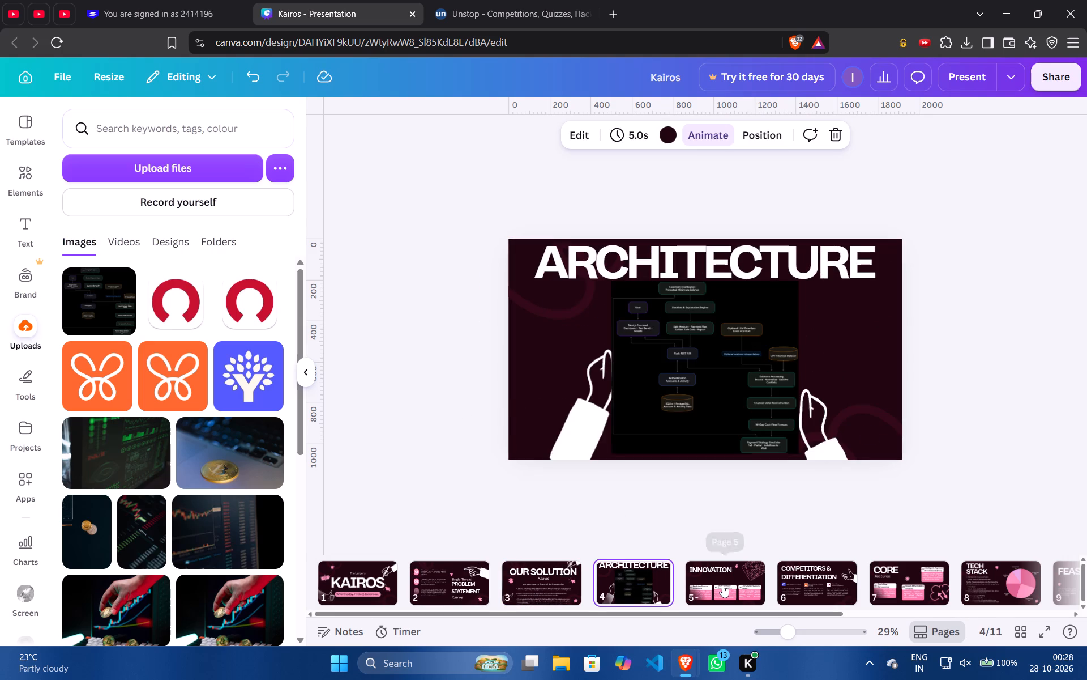
left_click(724, 584)
left_click(784, 575)
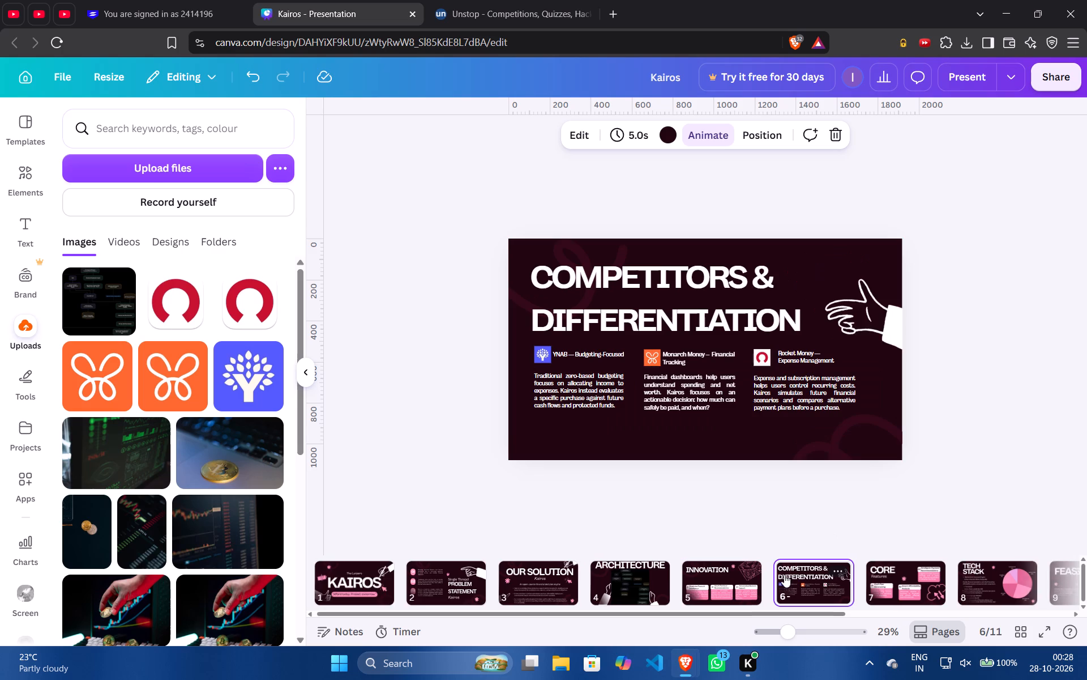
left_click(831, 570)
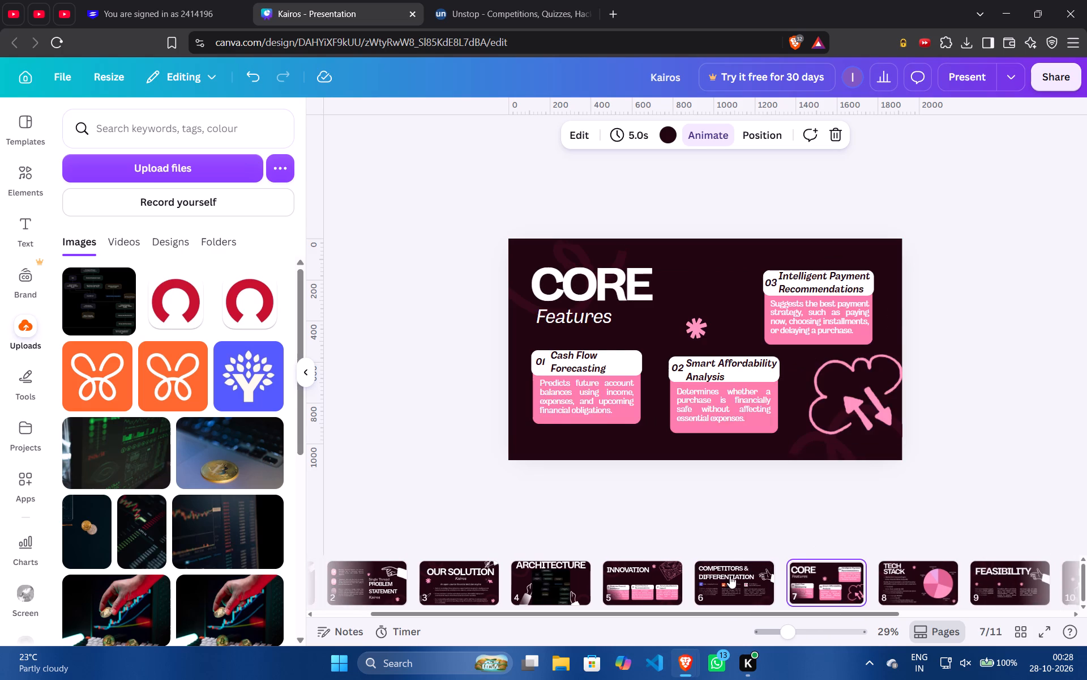
left_click(729, 576)
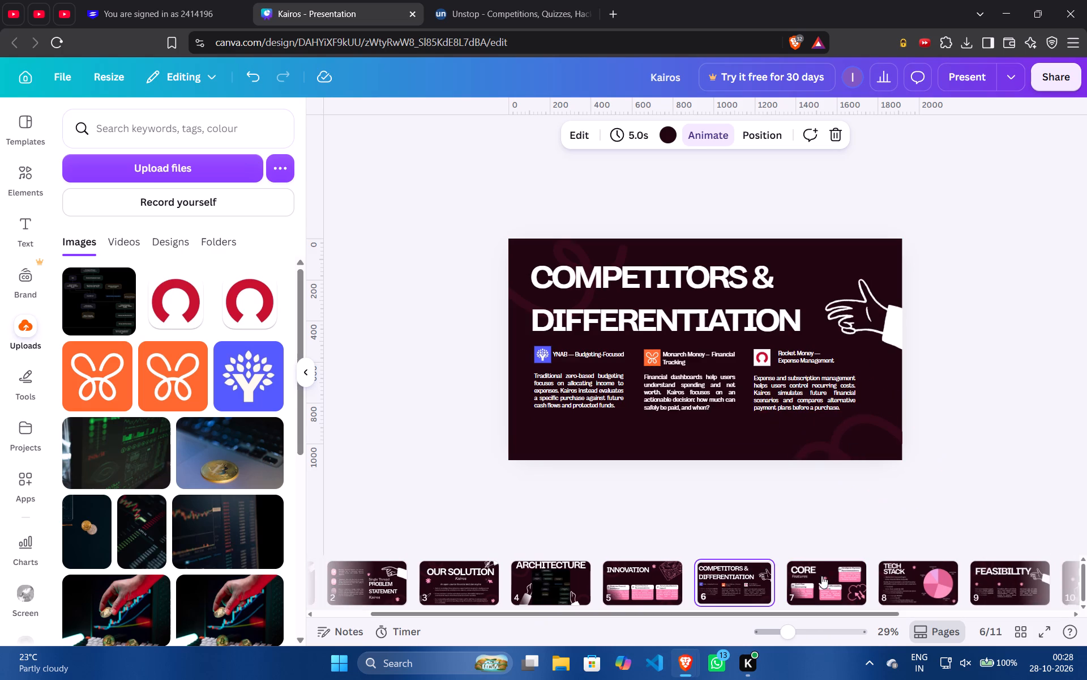
left_click(825, 580)
scroll(825, 580, "left", 4)
left_click(771, 585)
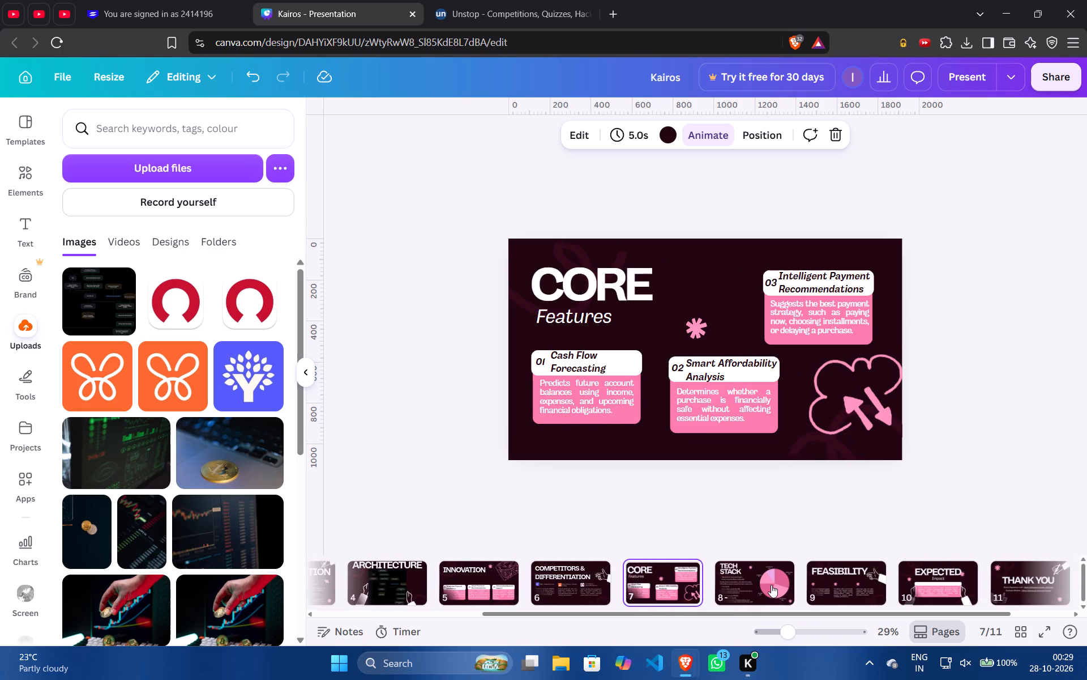
left_click(844, 587)
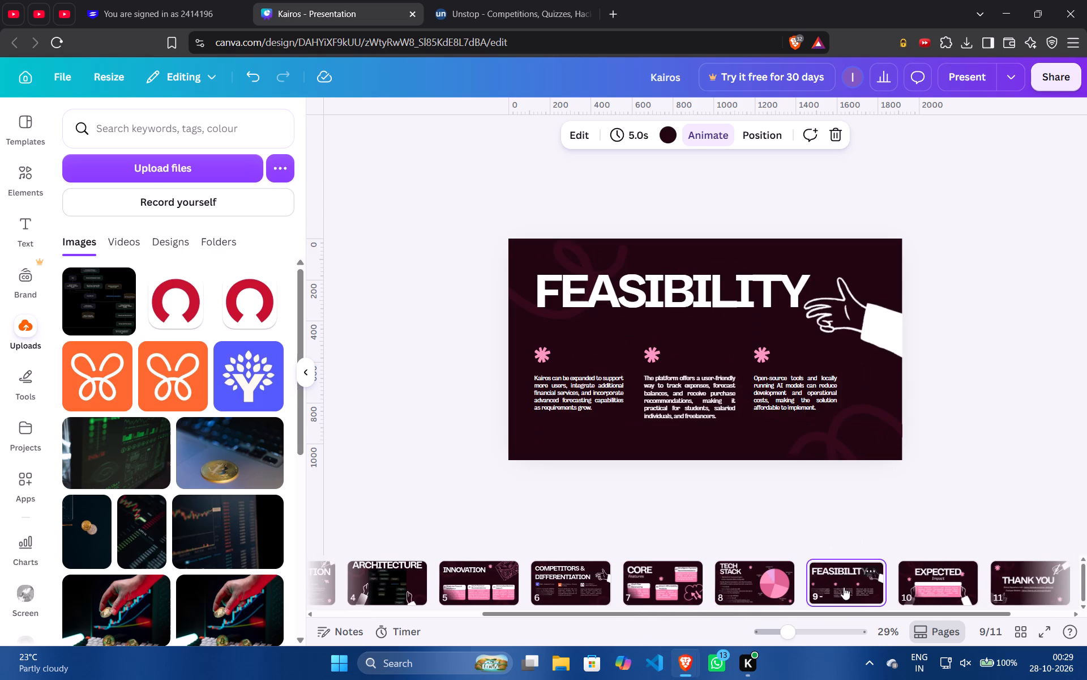
scroll(844, 587, "left", 1)
left_click(880, 587)
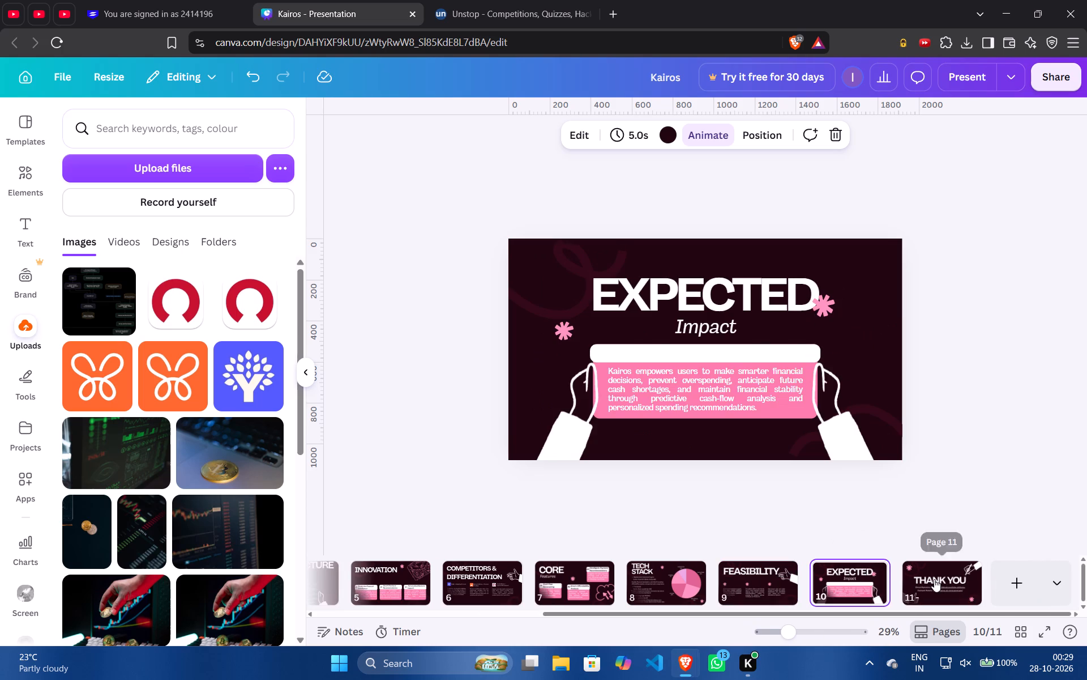
left_click(934, 579)
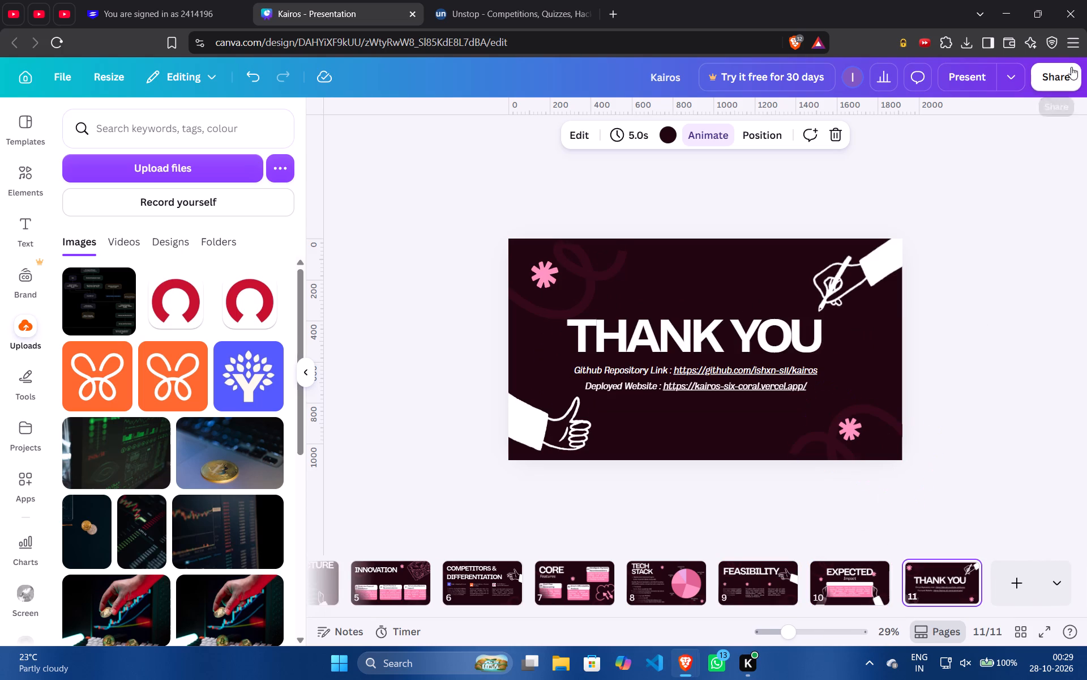
Download the Kairos presentation as a PPTX file, keeping the custom page selection.
left_click(1071, 67)
left_click(838, 425)
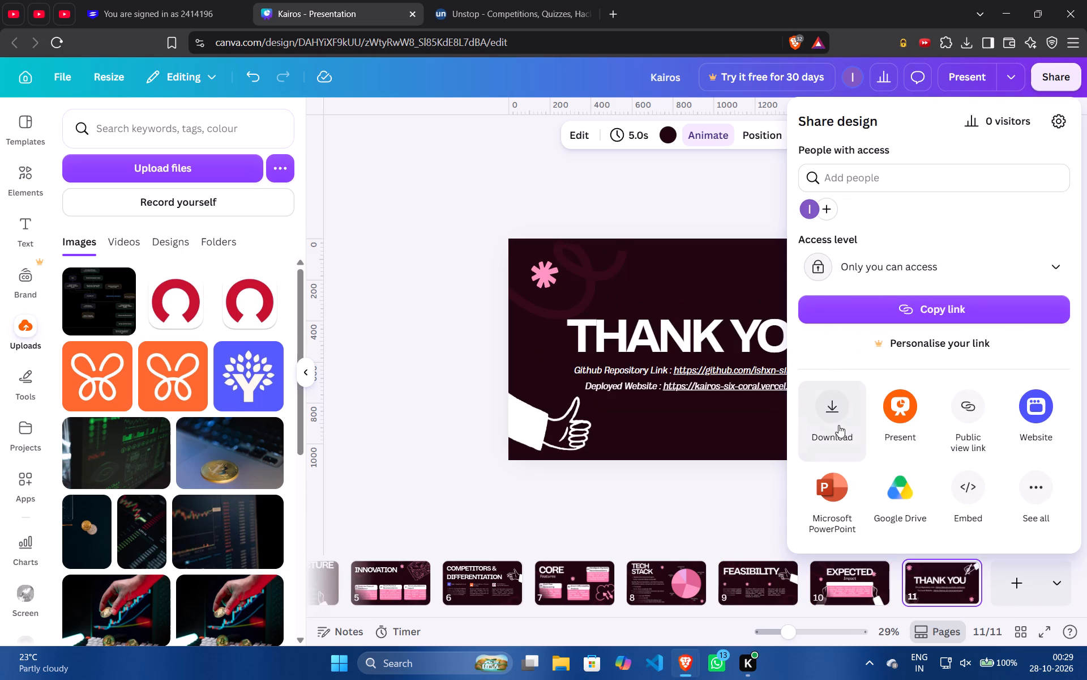
left_click(977, 181)
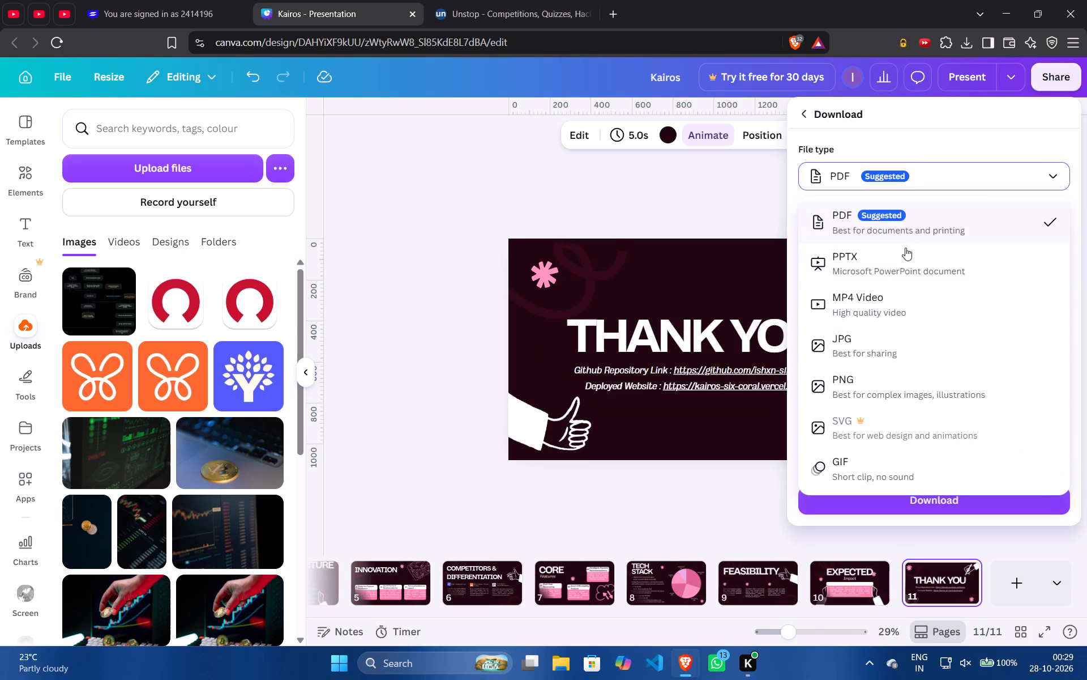
left_click(893, 260)
left_click(893, 356)
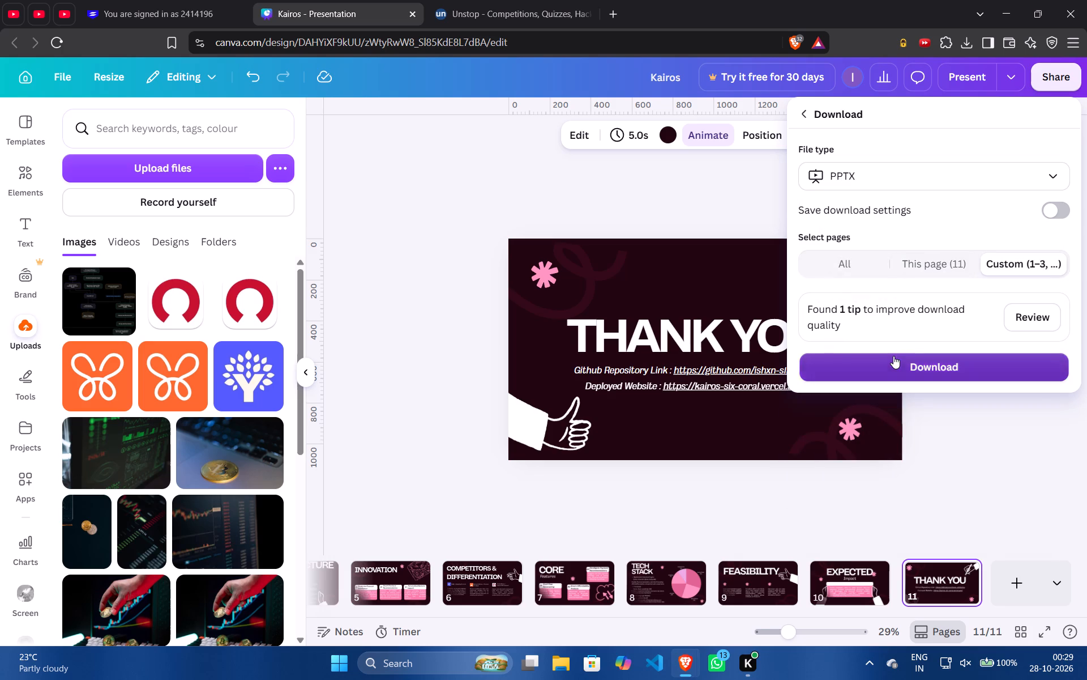
Switch to the CodeQuest team registration page on Unstop.
left_click(549, 0)
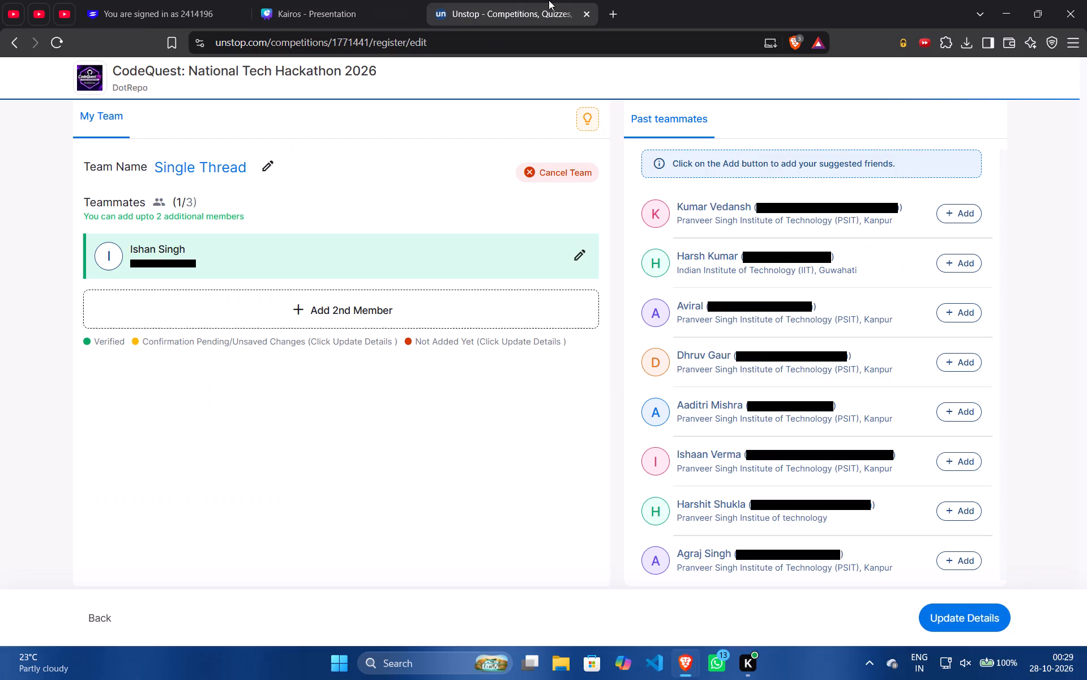